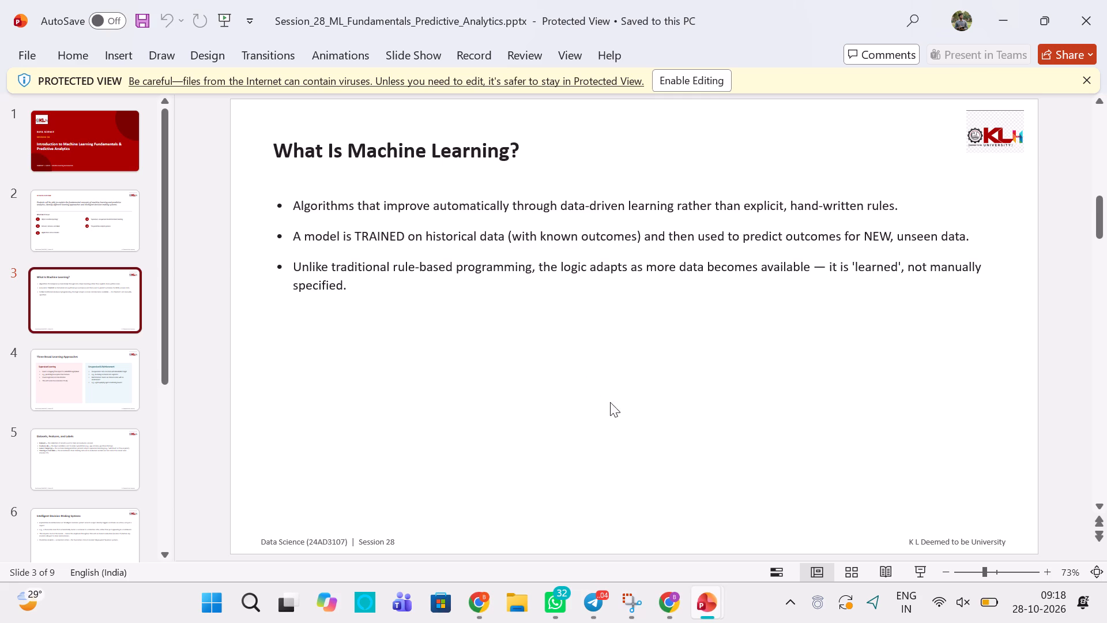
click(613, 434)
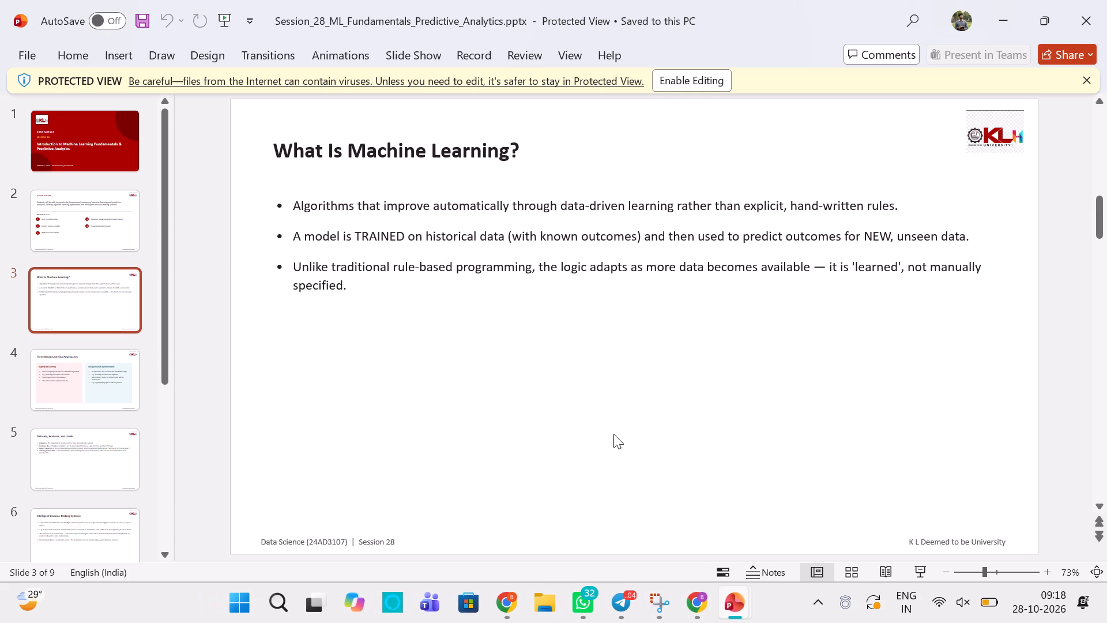
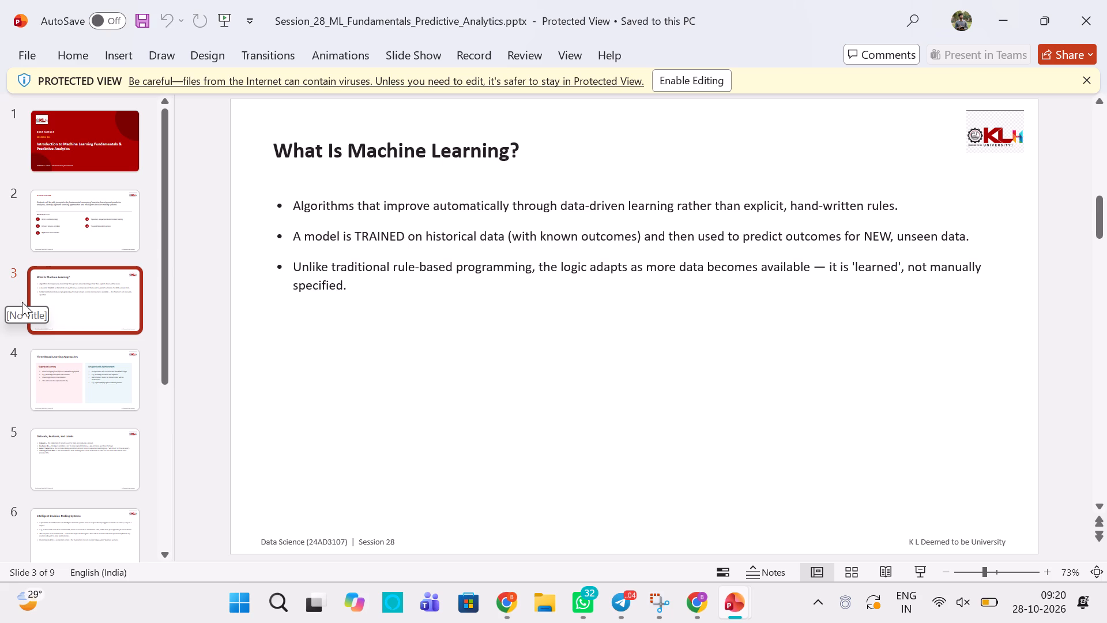
click(49, 371)
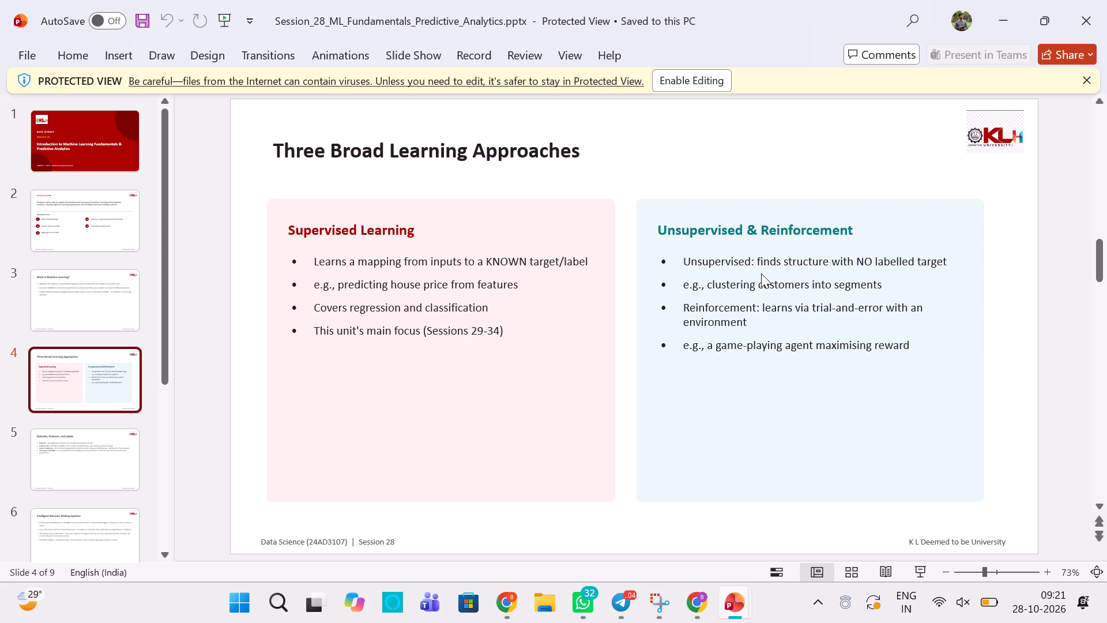
click(87, 447)
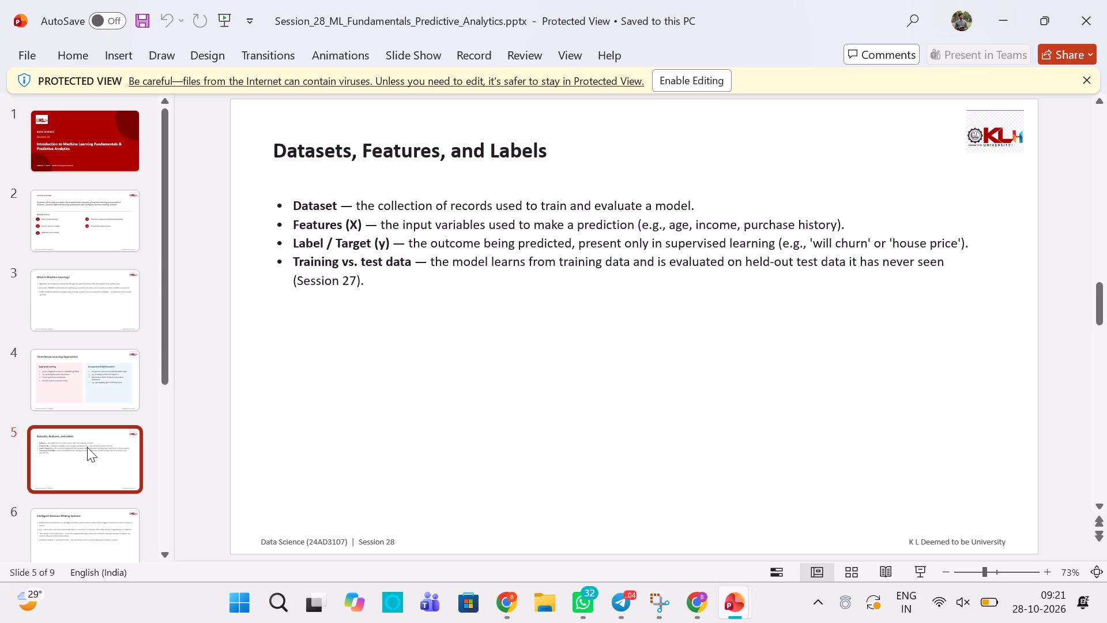
click(65, 521)
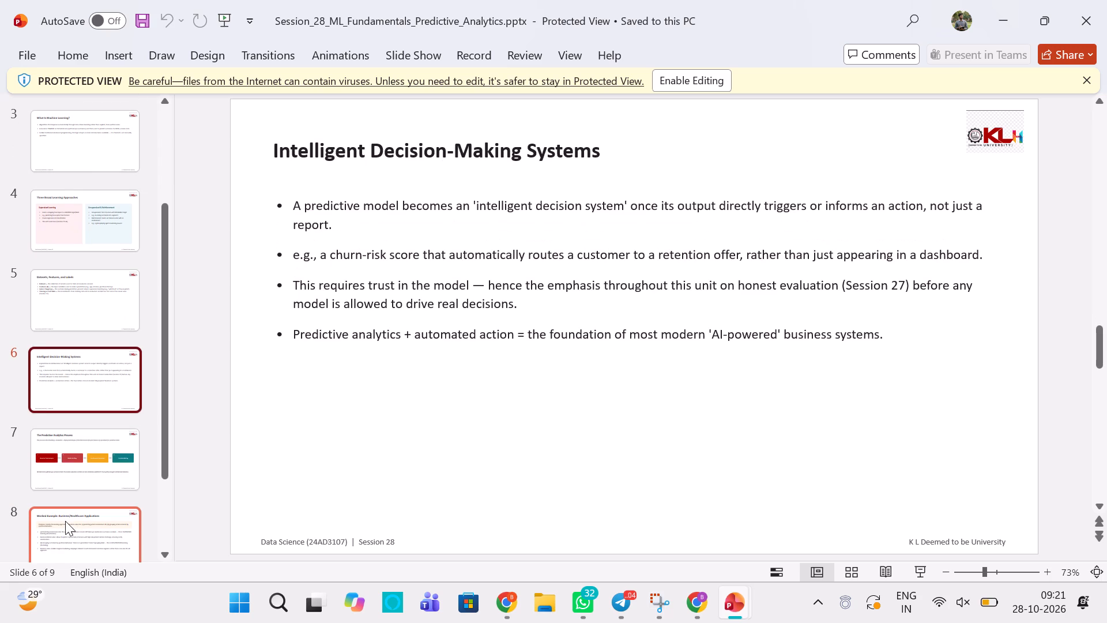
scroll(65, 521, down, 1)
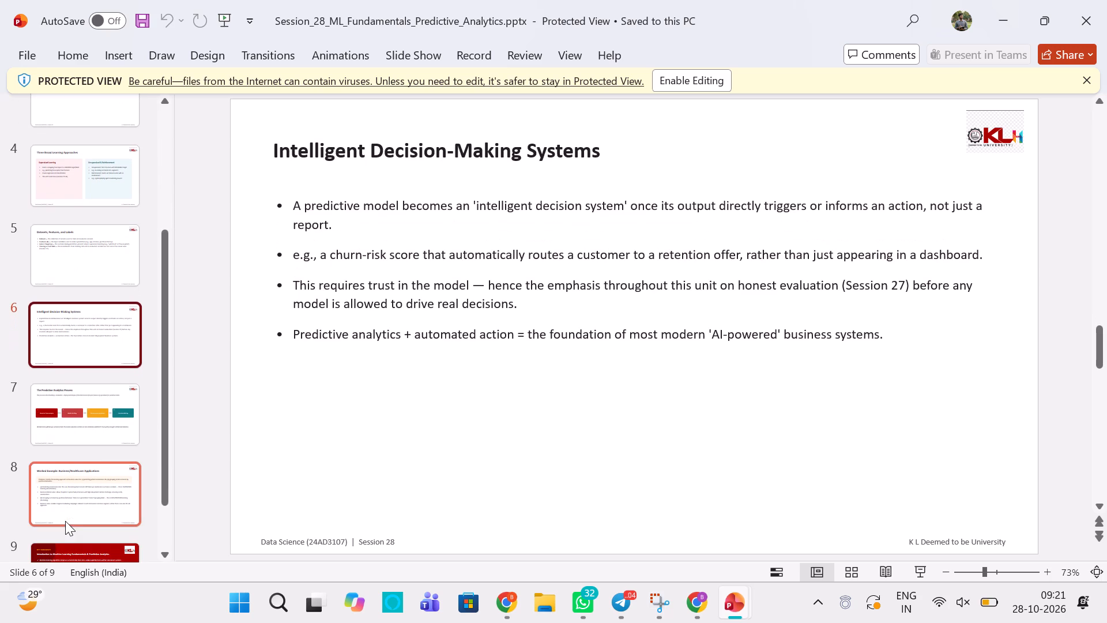
click(79, 419)
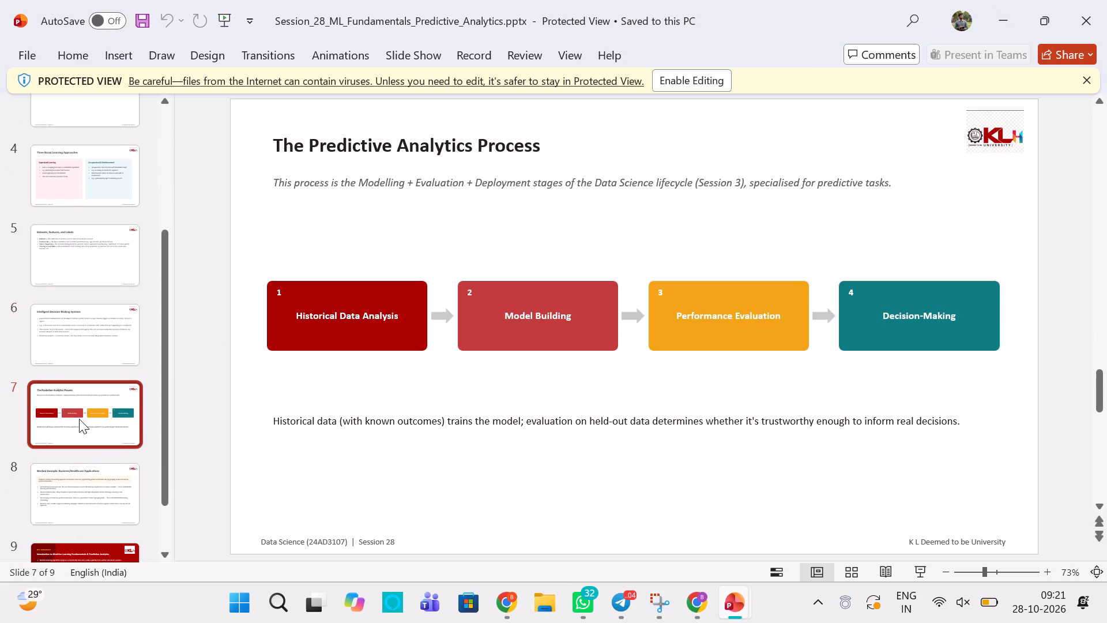
scroll(77, 478, down, 1)
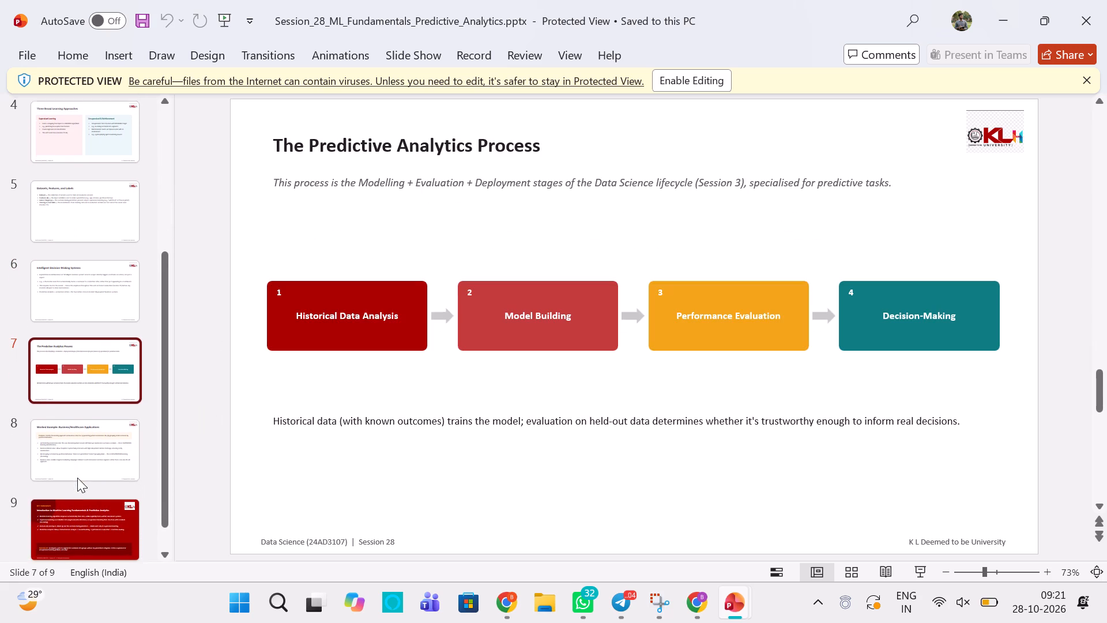
scroll(77, 478, down, 1)
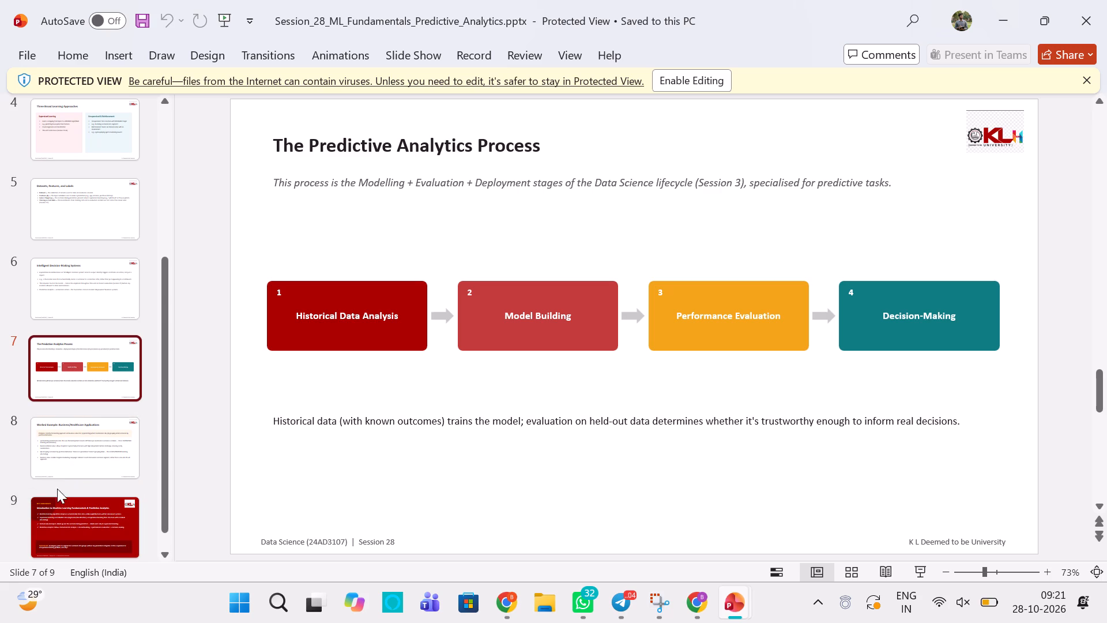
click(83, 437)
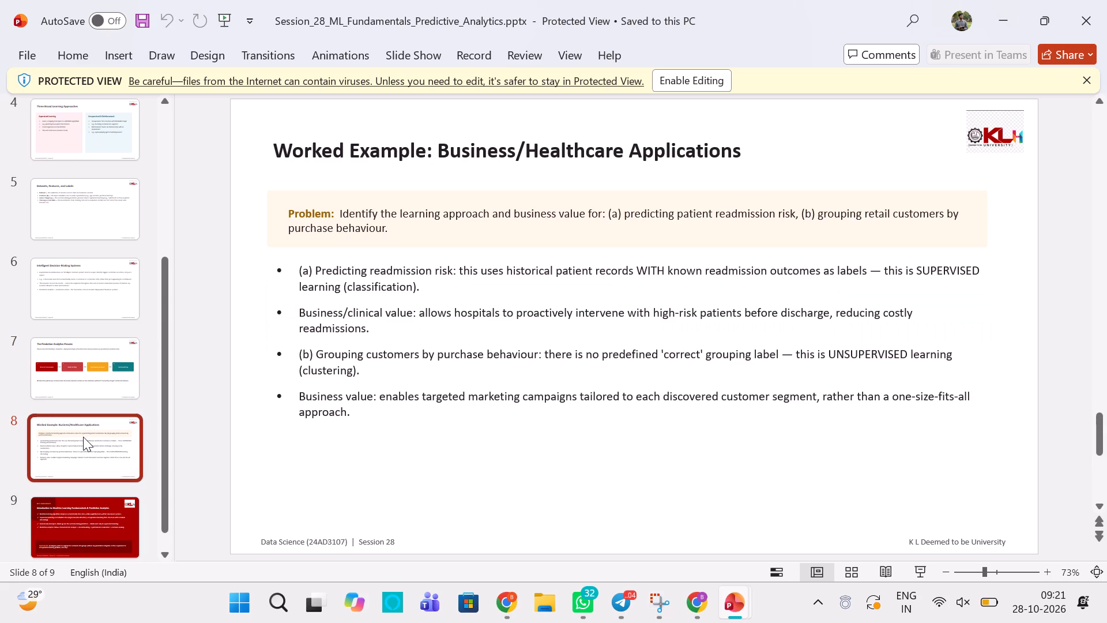
scroll(83, 437, down, 1)
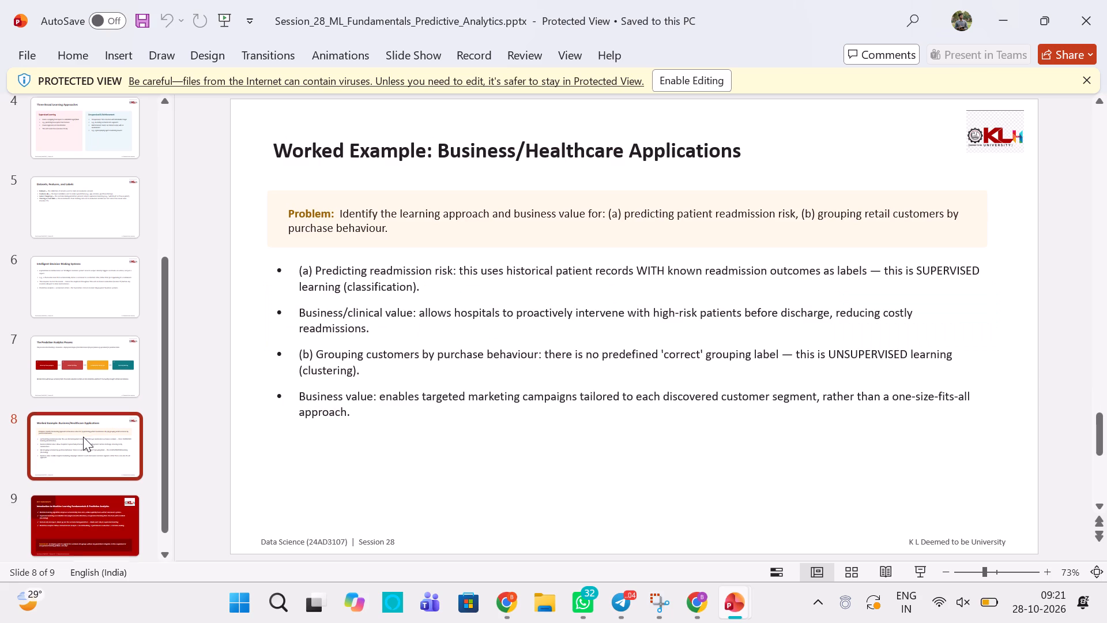
scroll(83, 437, down, 1)
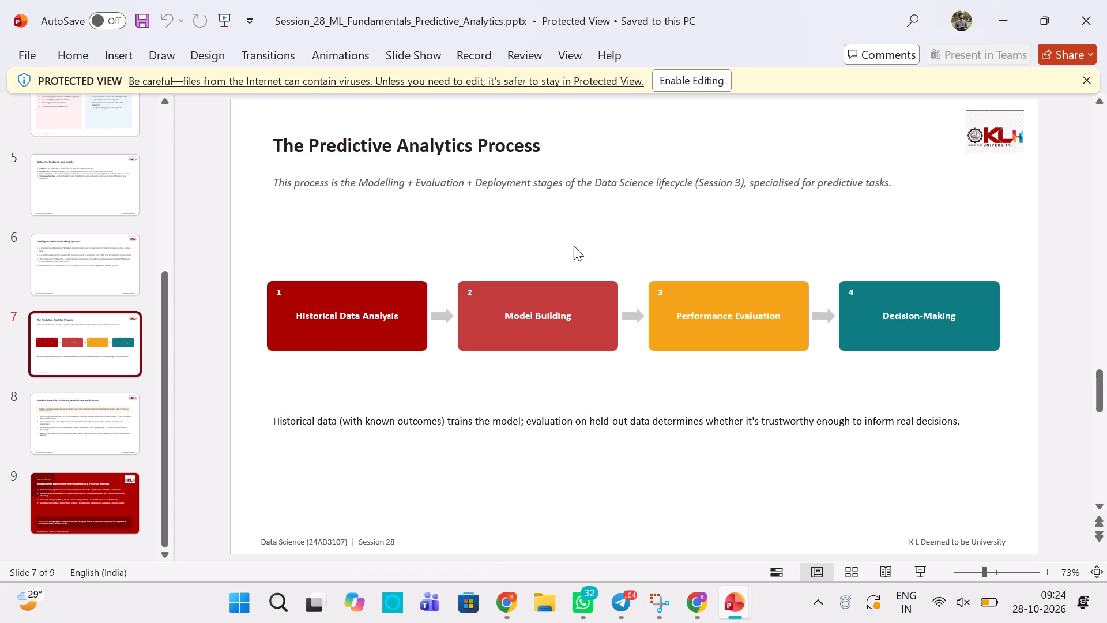
Open Word and create a new blank document.
click(244, 616)
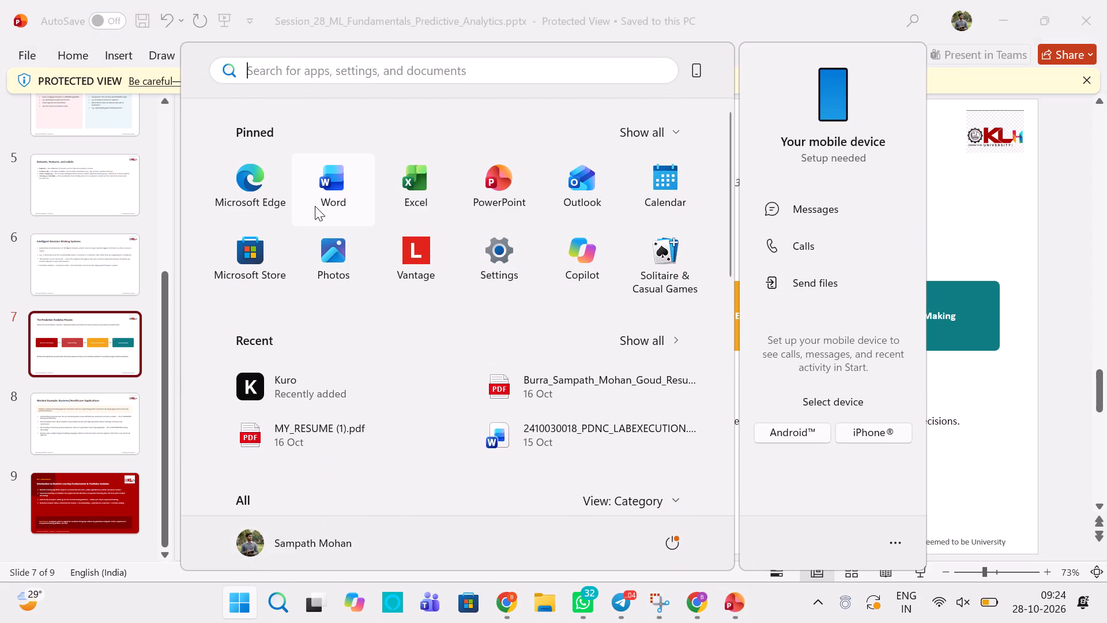
click(315, 206)
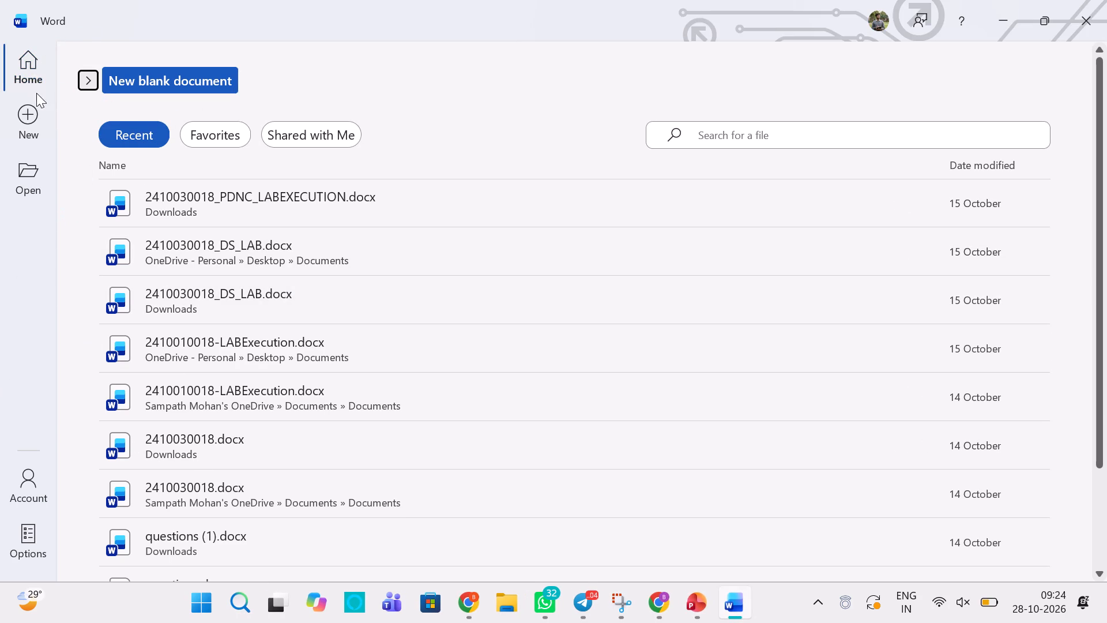
click(26, 67)
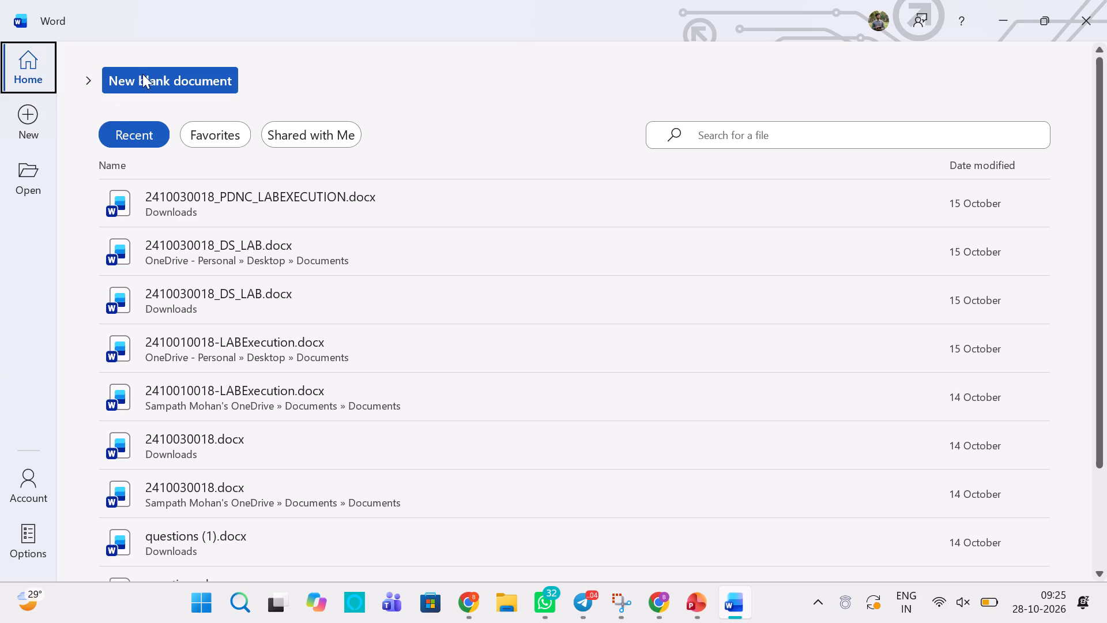
click(145, 74)
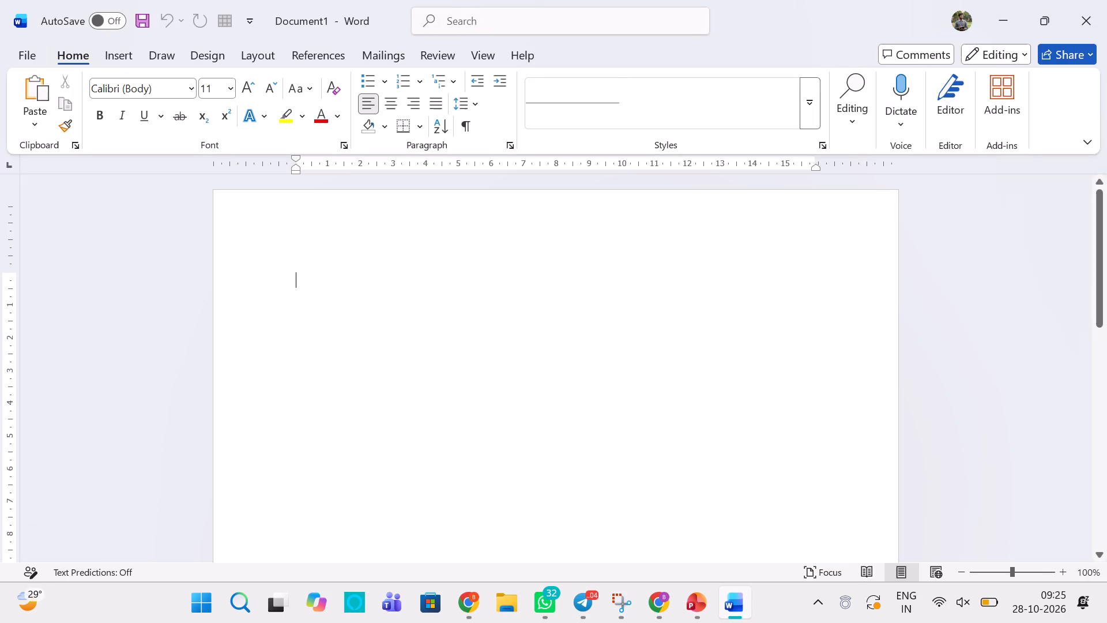
scroll(296, 320, down, 1)
scroll(296, 320, up, 2)
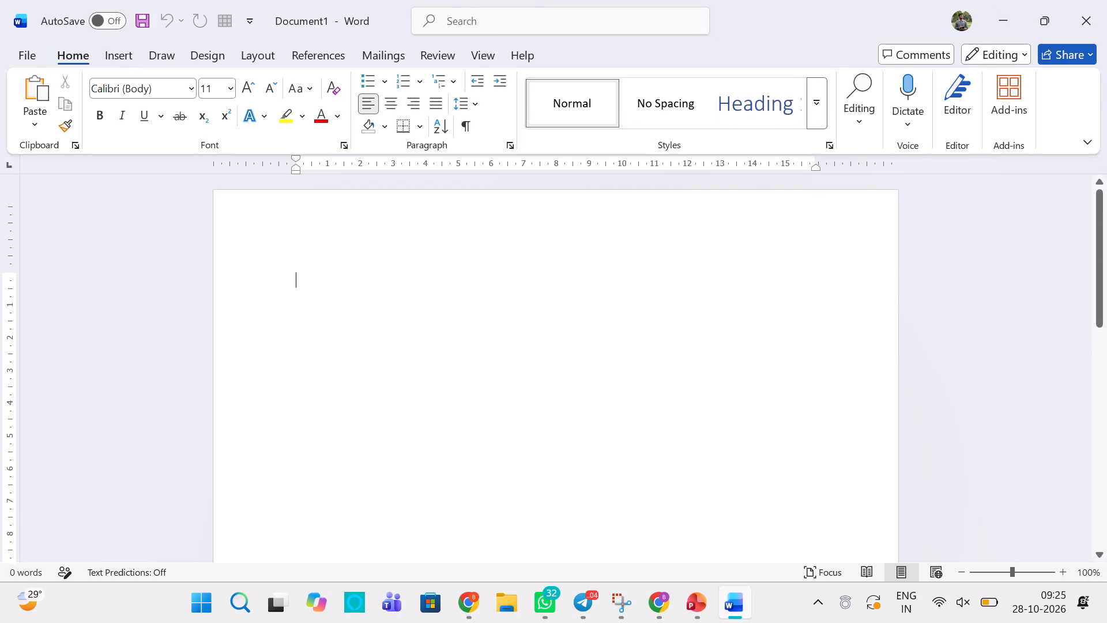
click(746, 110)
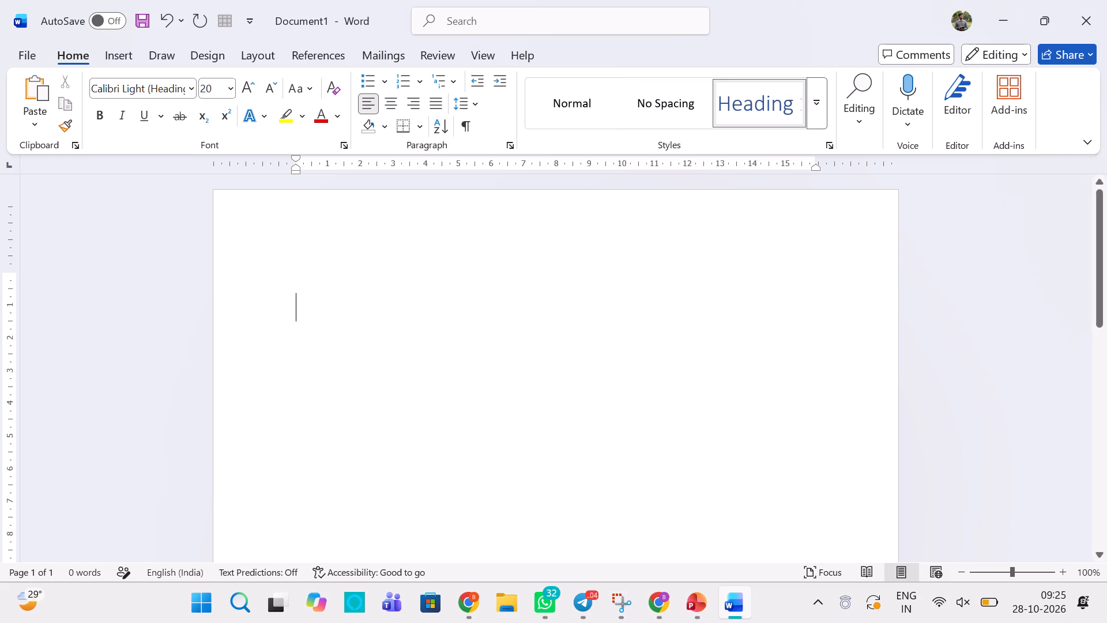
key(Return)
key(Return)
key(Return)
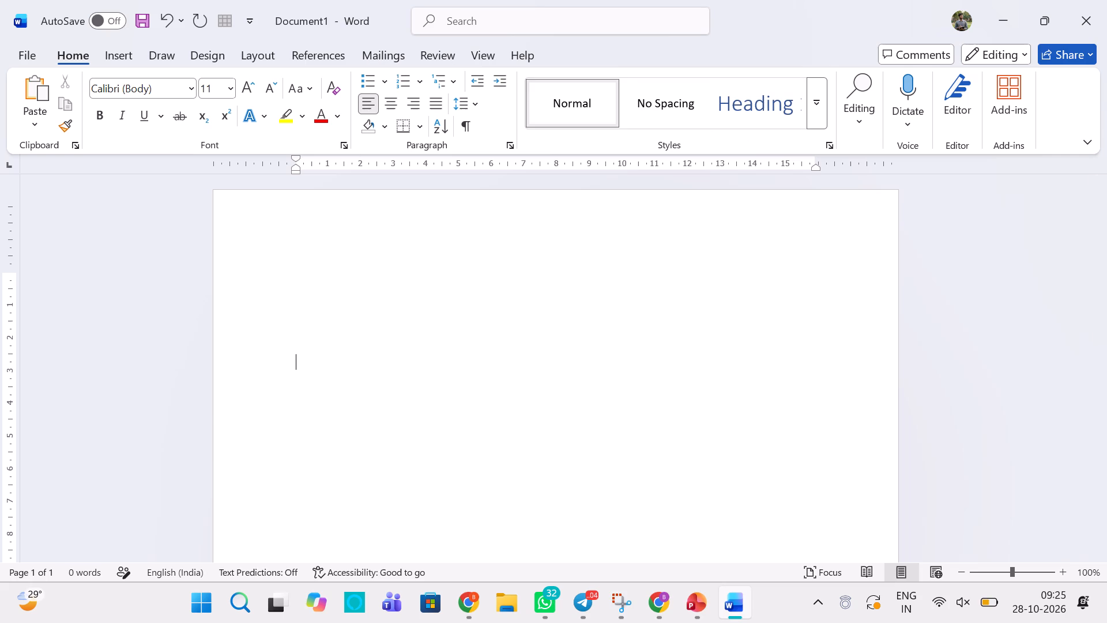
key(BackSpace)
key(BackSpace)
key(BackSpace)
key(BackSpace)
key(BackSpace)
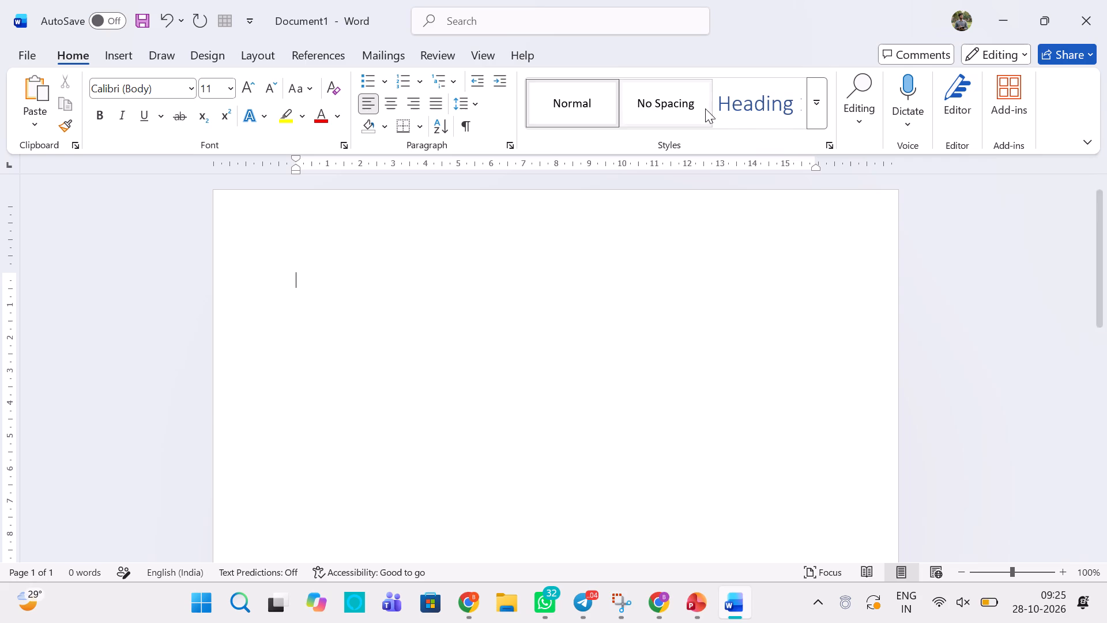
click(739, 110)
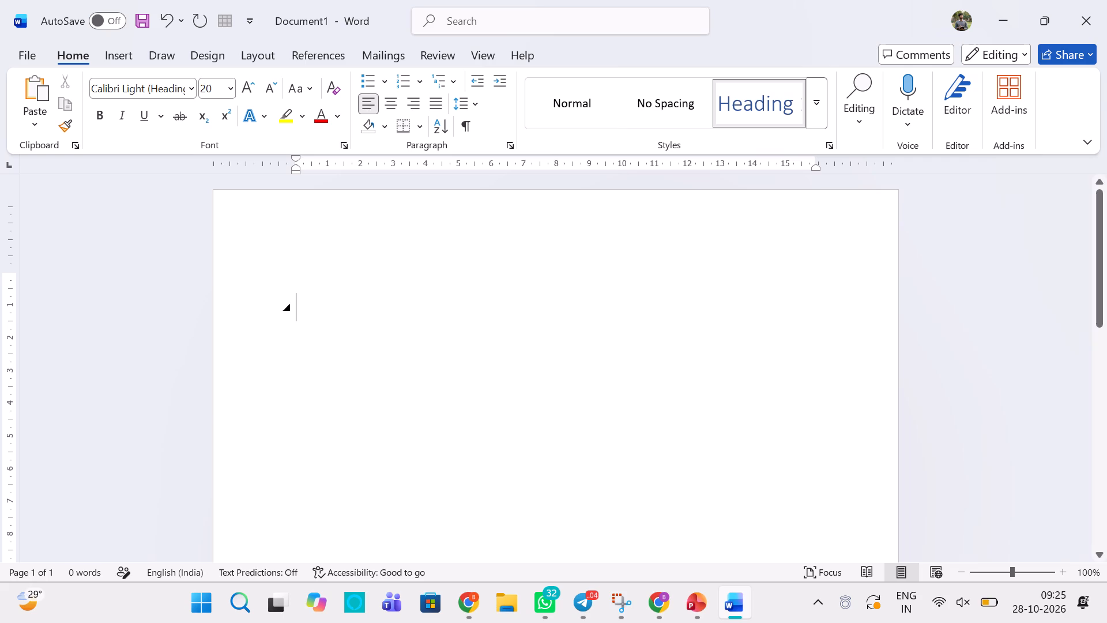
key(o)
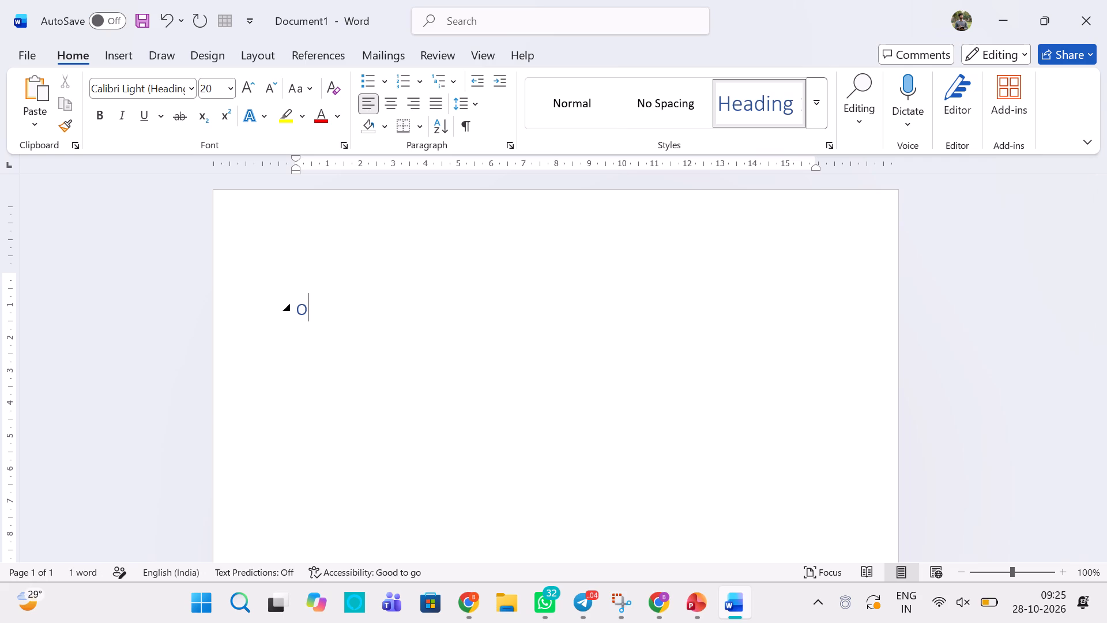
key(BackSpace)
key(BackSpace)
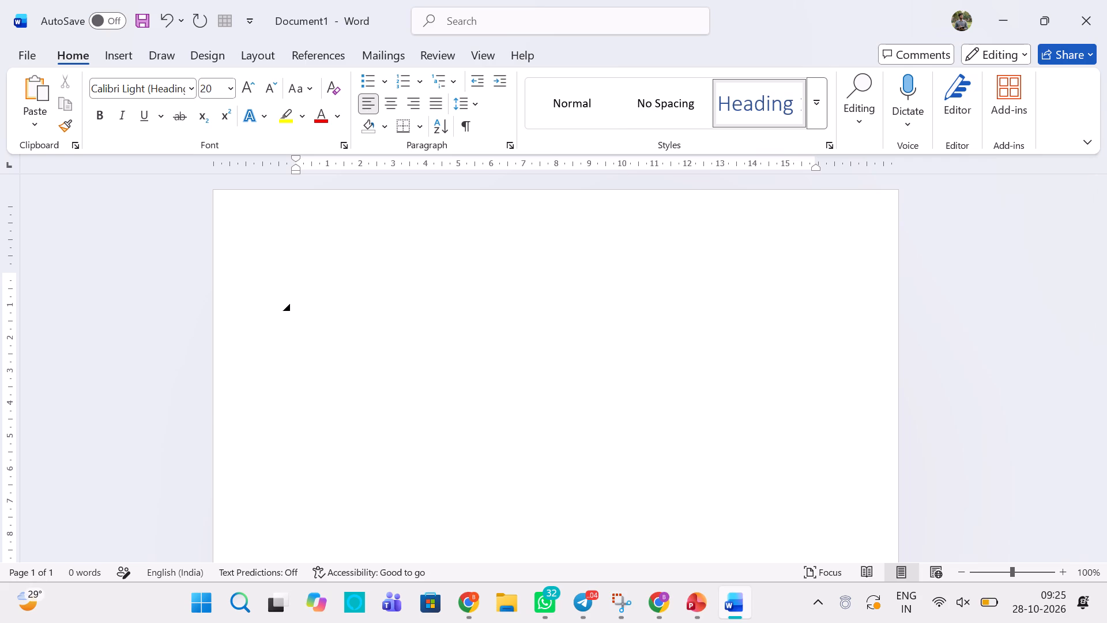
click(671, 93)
Start a bold title in the Heading style at the top of the blank document, reading "One-minute paper".
click(751, 113)
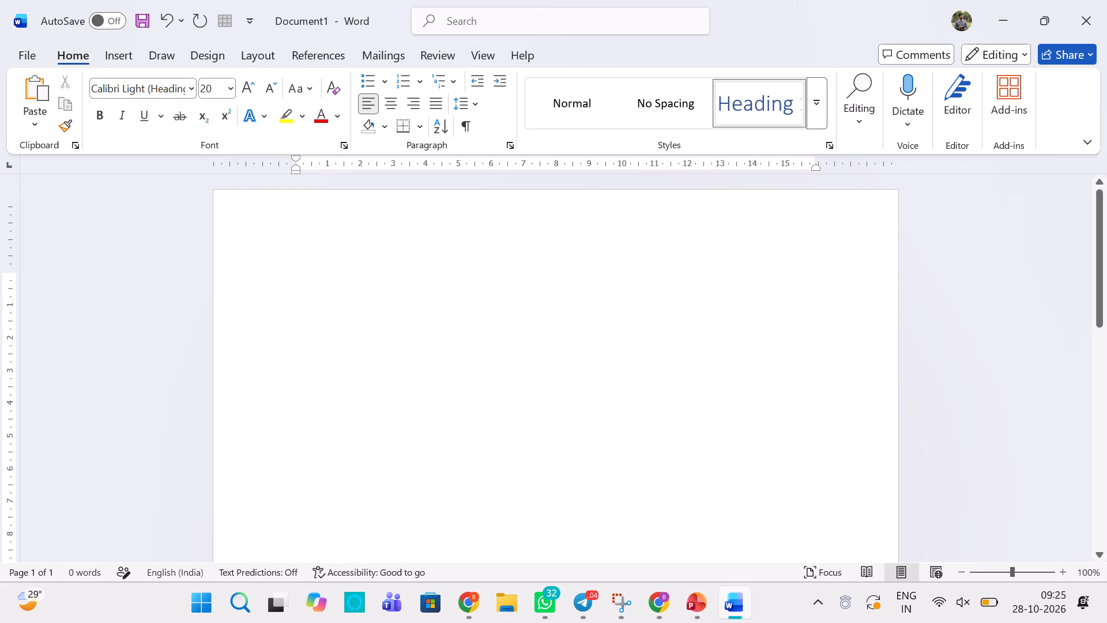
click(99, 115)
text(on)
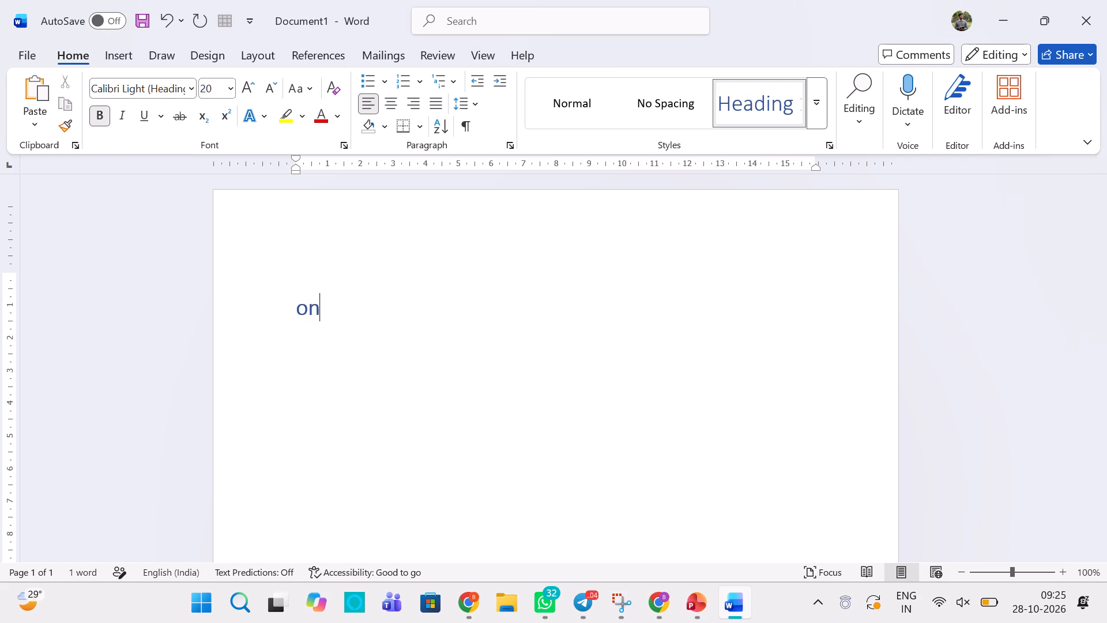
key(e)
key(minus)
key(m)
text(ini)
key(BackSpace)
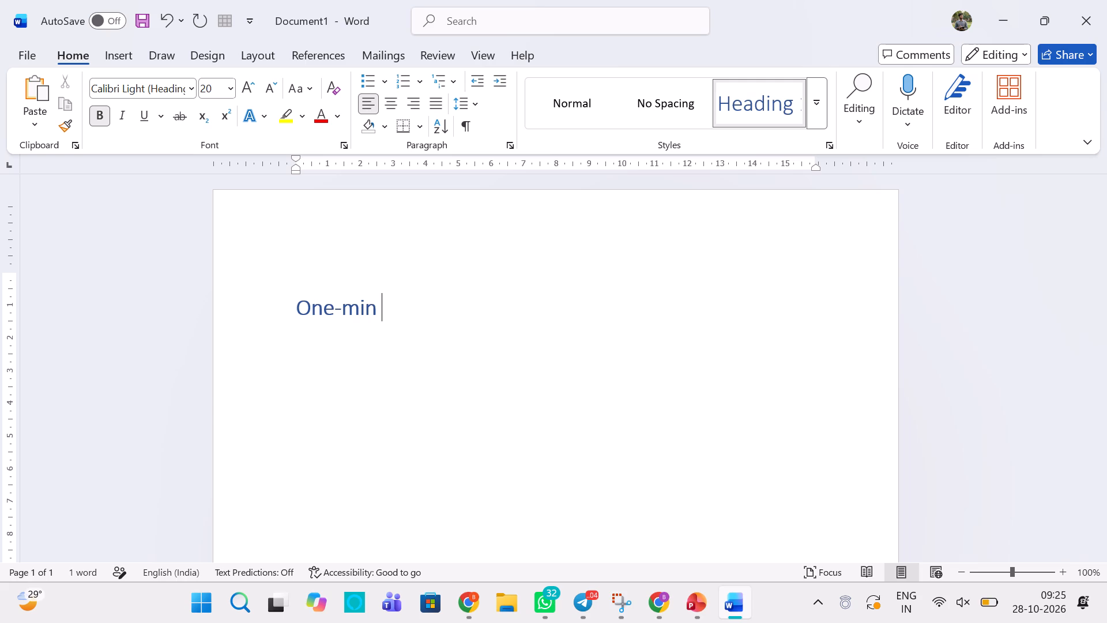
text(ute)
key(space)
text(paper)
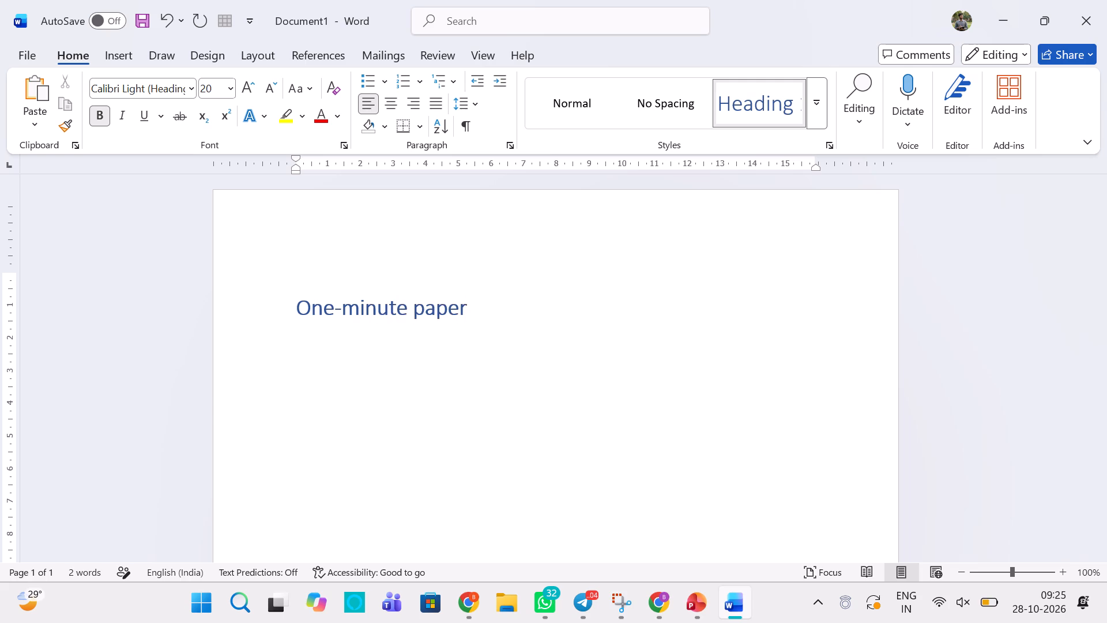
Extend the title with "-MachineLearning –" and start a new line below it.
key(minus)
text(Machine)
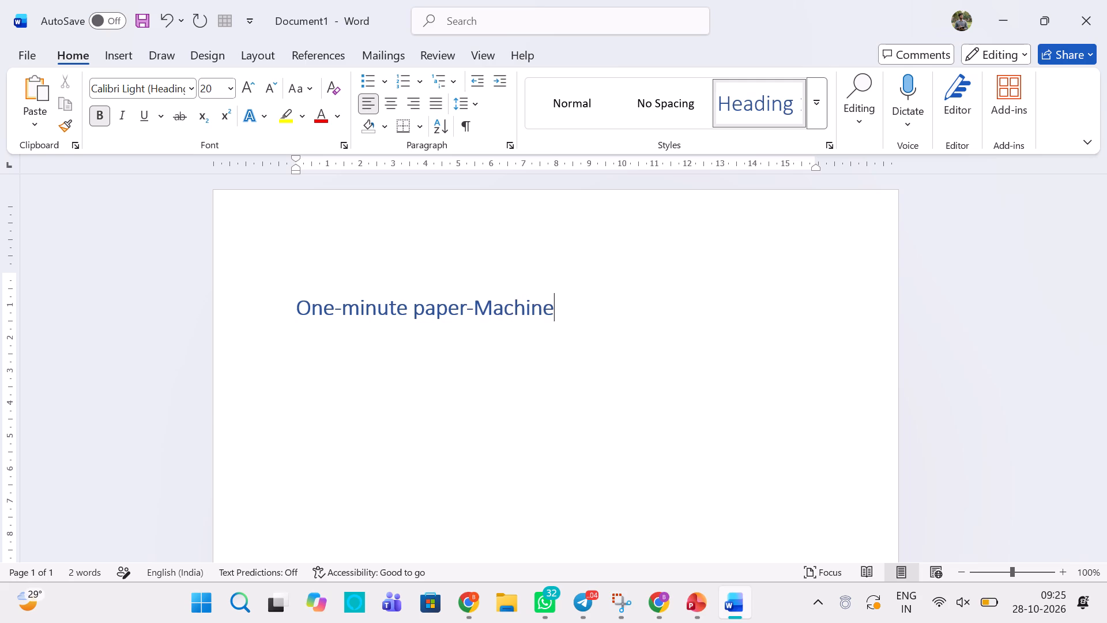
key(shift+l)
text(earning)
key(space)
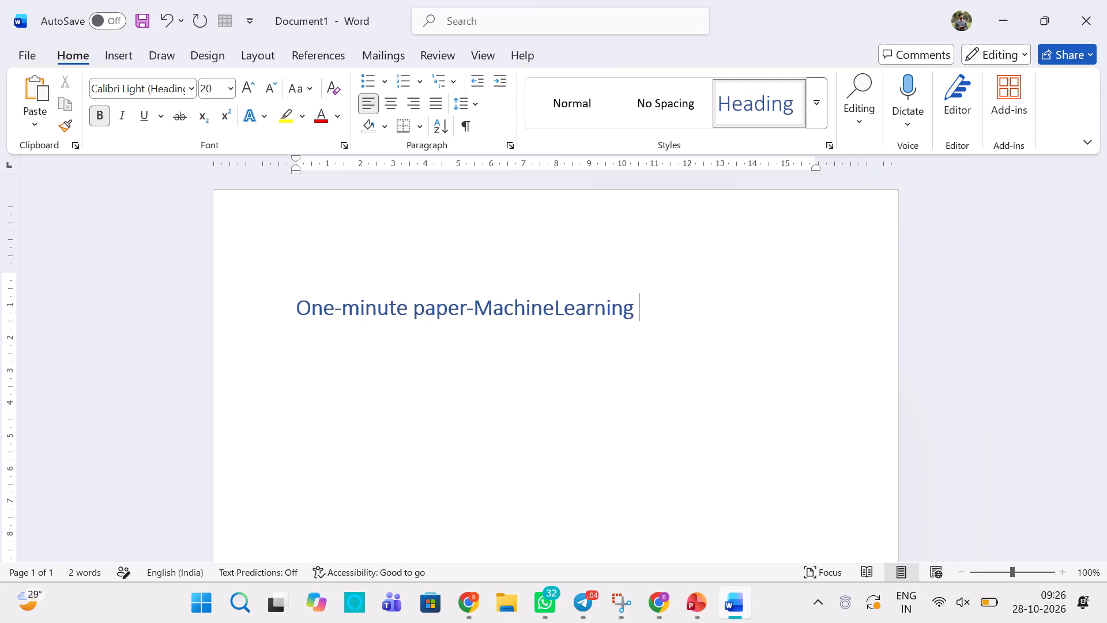
key(minus)
key(BackSpace)
key(minus)
key(Return)
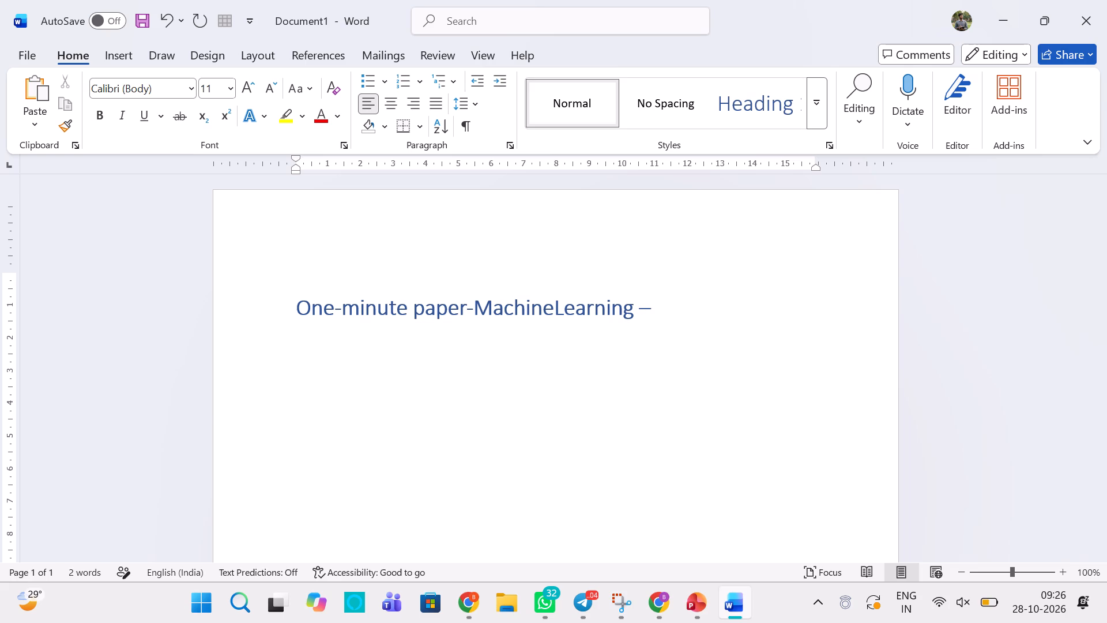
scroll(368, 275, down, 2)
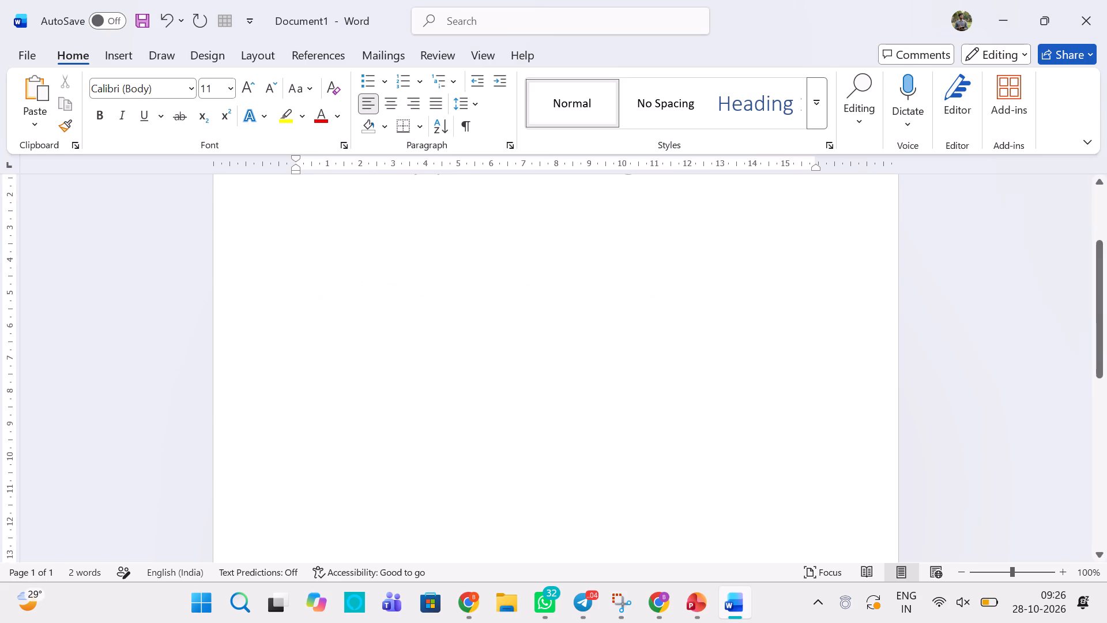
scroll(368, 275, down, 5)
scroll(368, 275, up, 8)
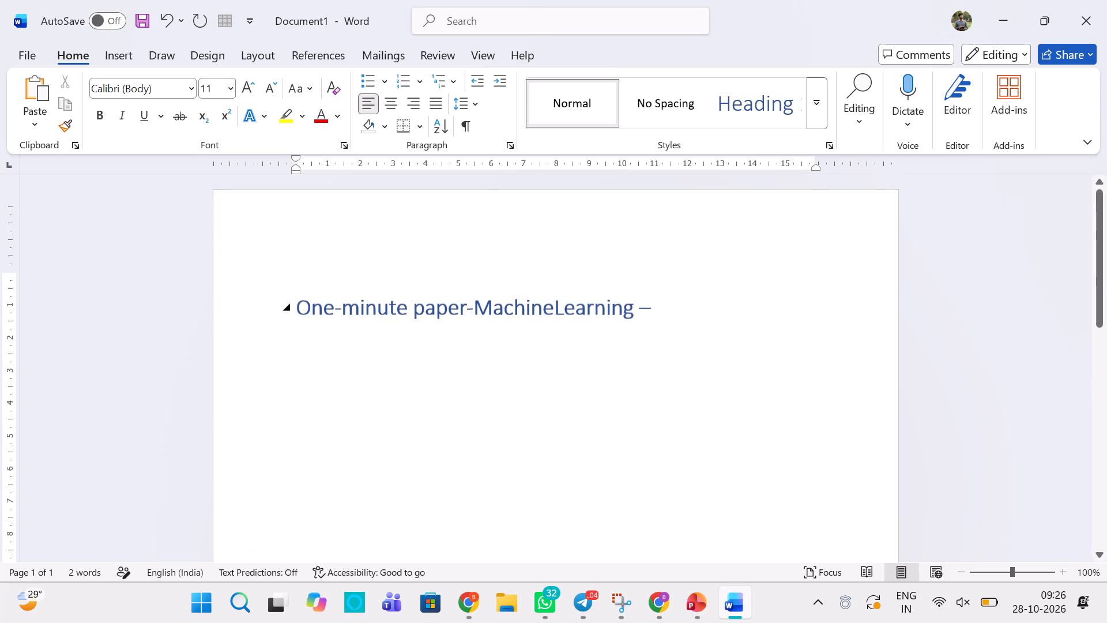
Switch to the Session 28 ML fundamentals presentation in PowerPoint and read the Session Outcome and "What Is Machine Learning?" slides.
click(667, 607)
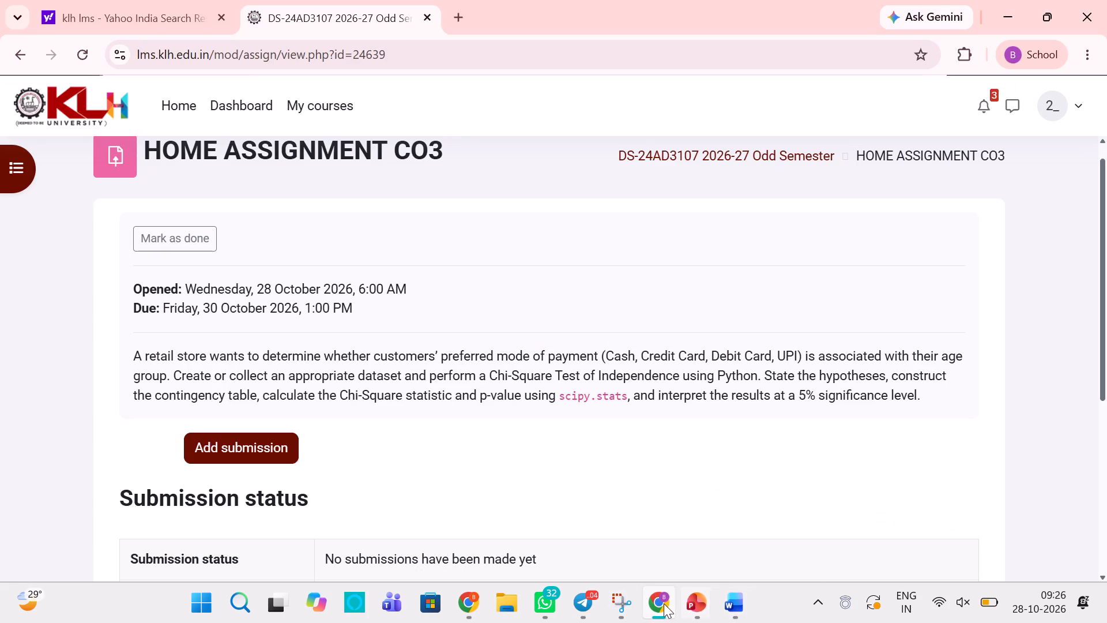
click(703, 611)
click(691, 528)
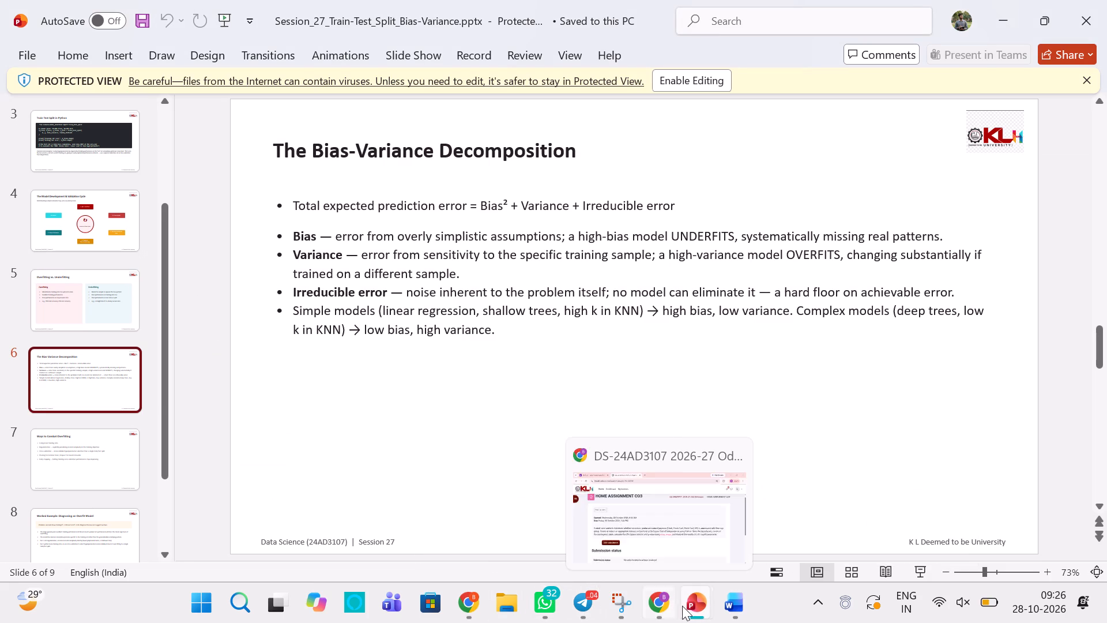
click(901, 520)
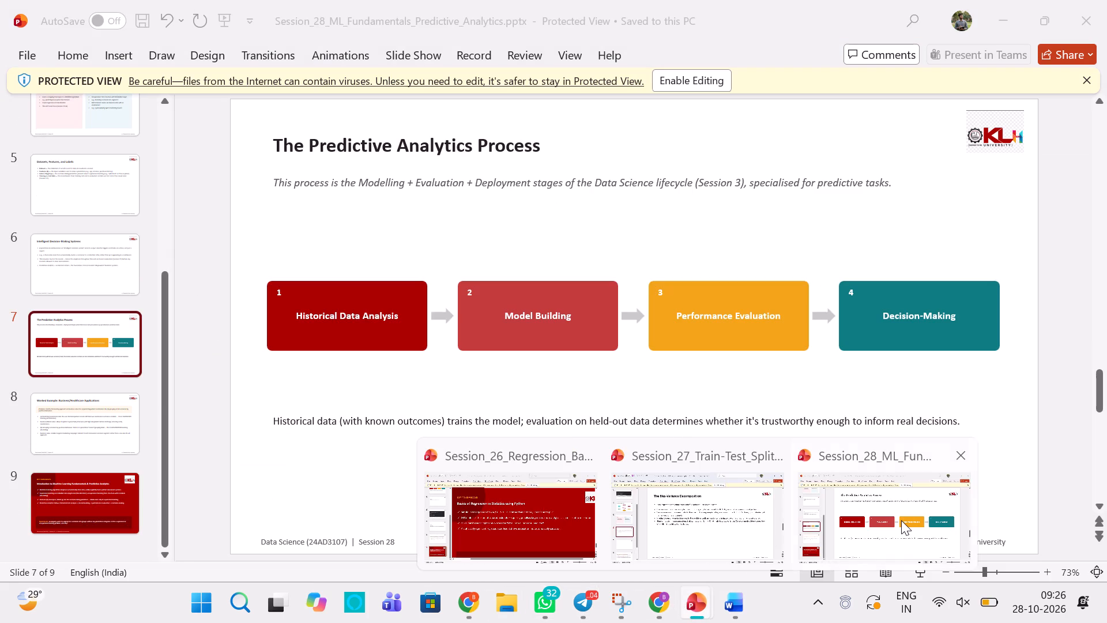
scroll(52, 196, up, 5)
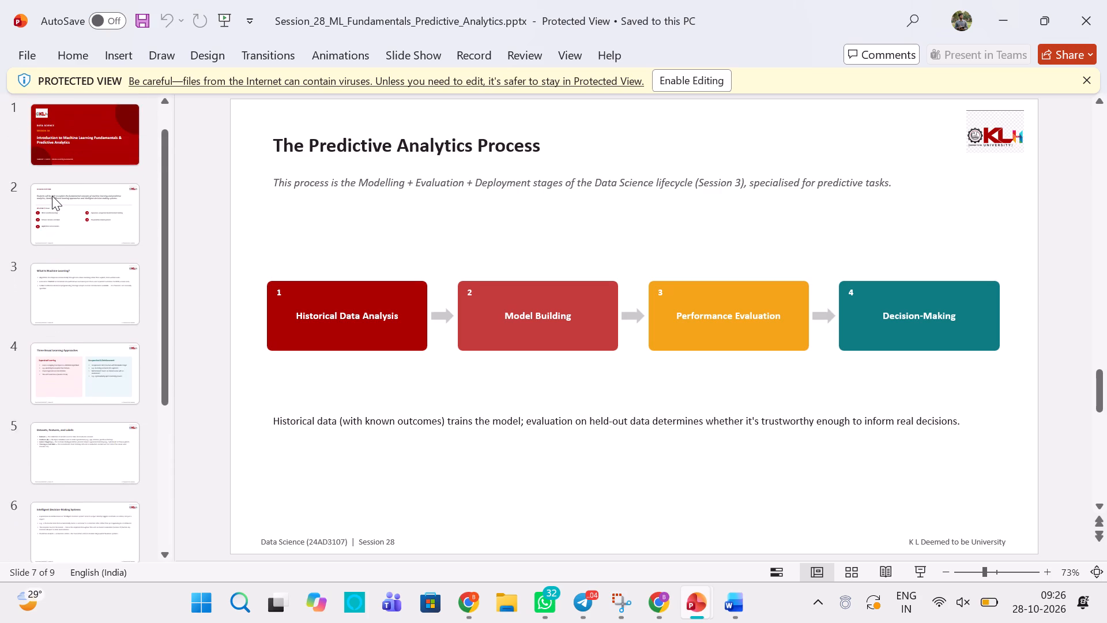
scroll(52, 196, up, 1)
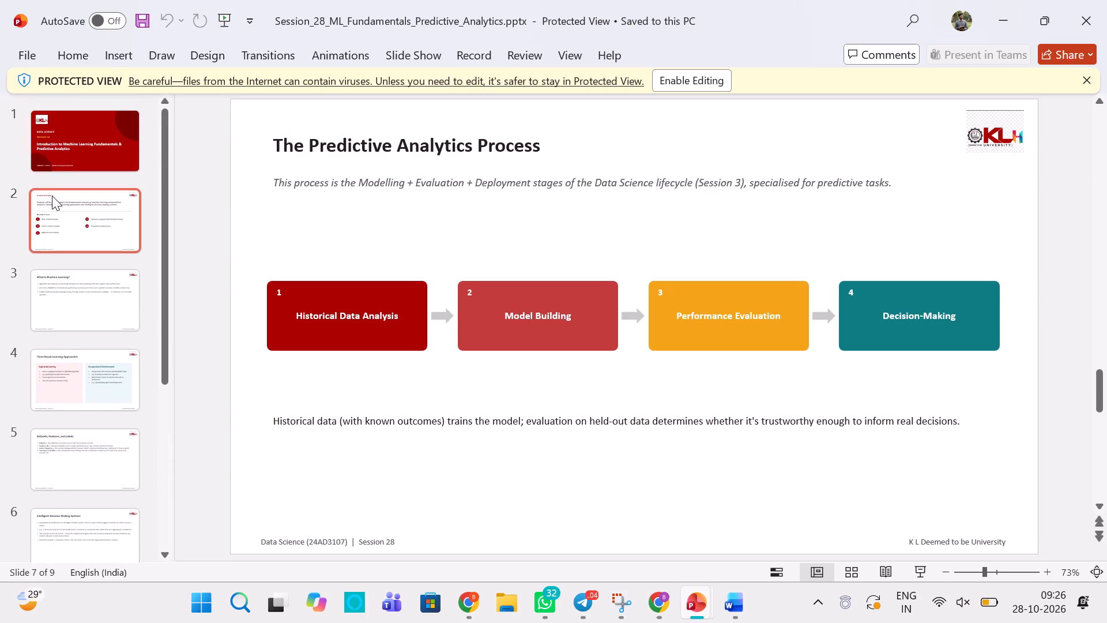
click(69, 234)
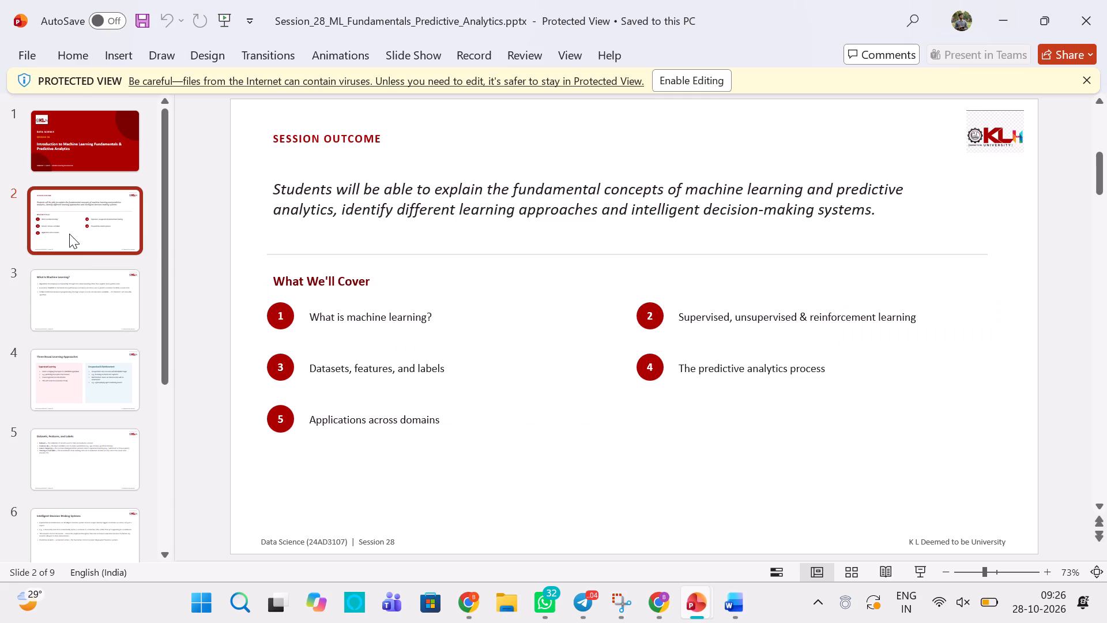
click(80, 317)
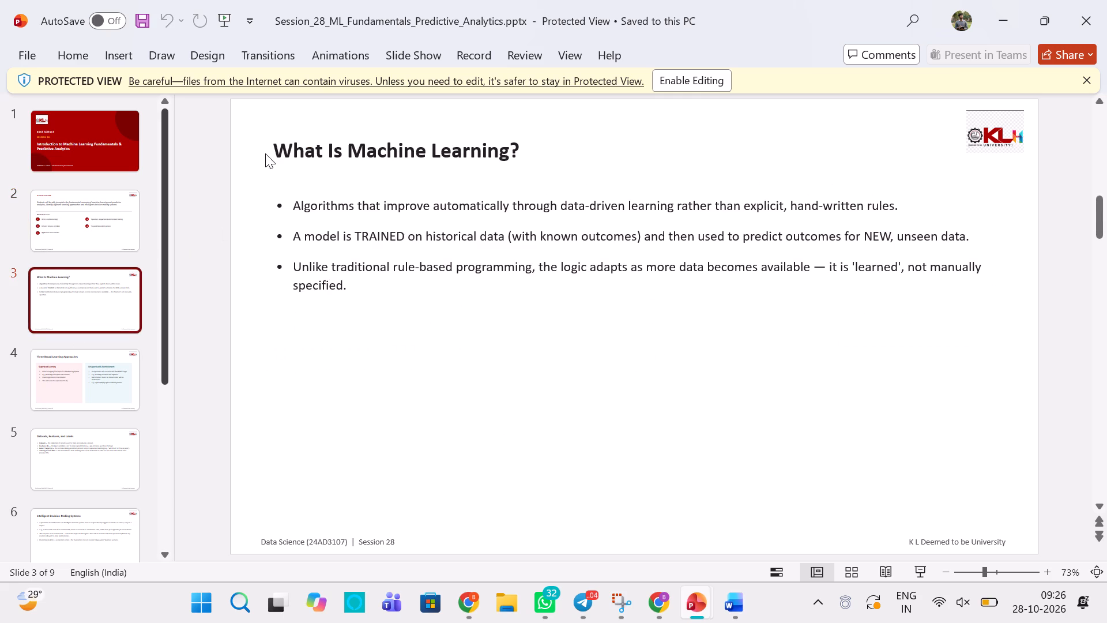
drag(271, 198, 325, 268)
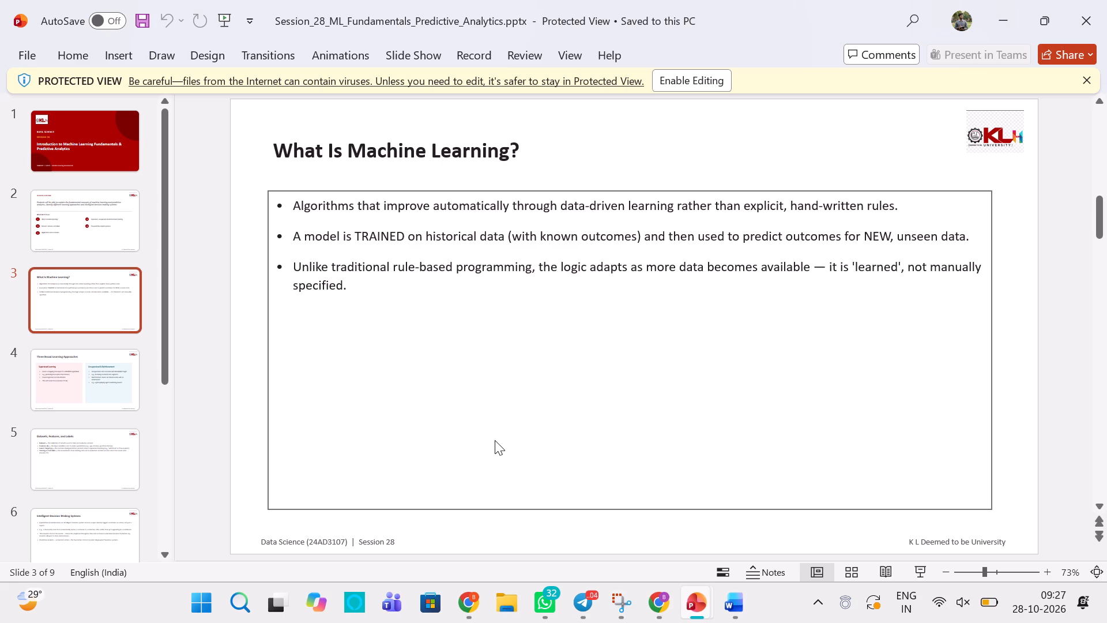
Review the slides on datasets and labels, learning approaches, intelligent decision-making systems, the predictive analytics process and the business/healthcare worked example.
click(78, 445)
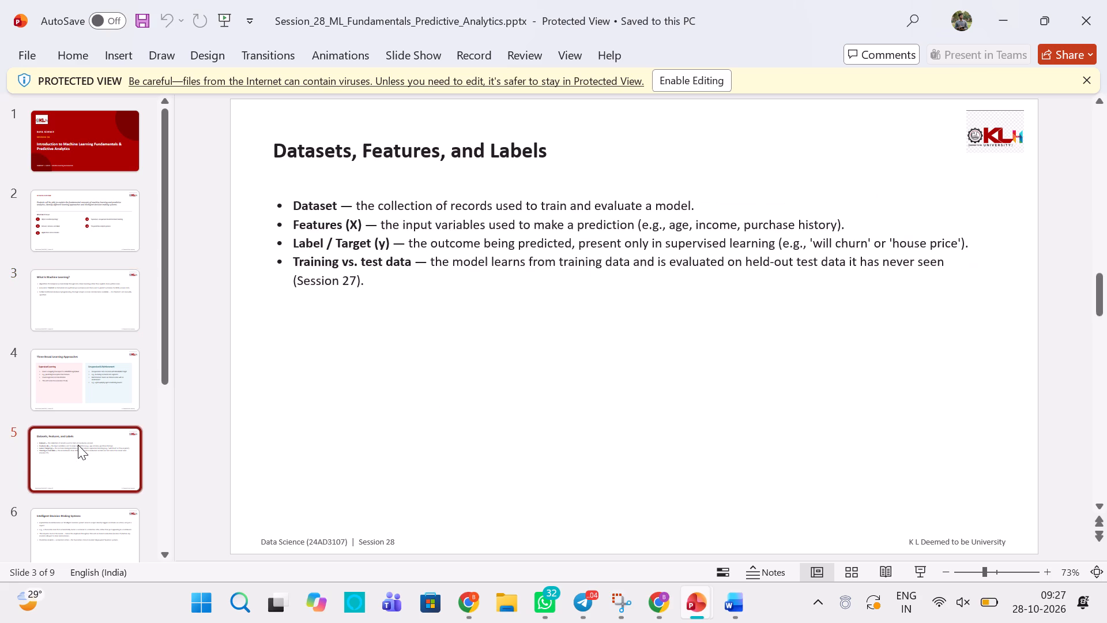
scroll(110, 316, down, 2)
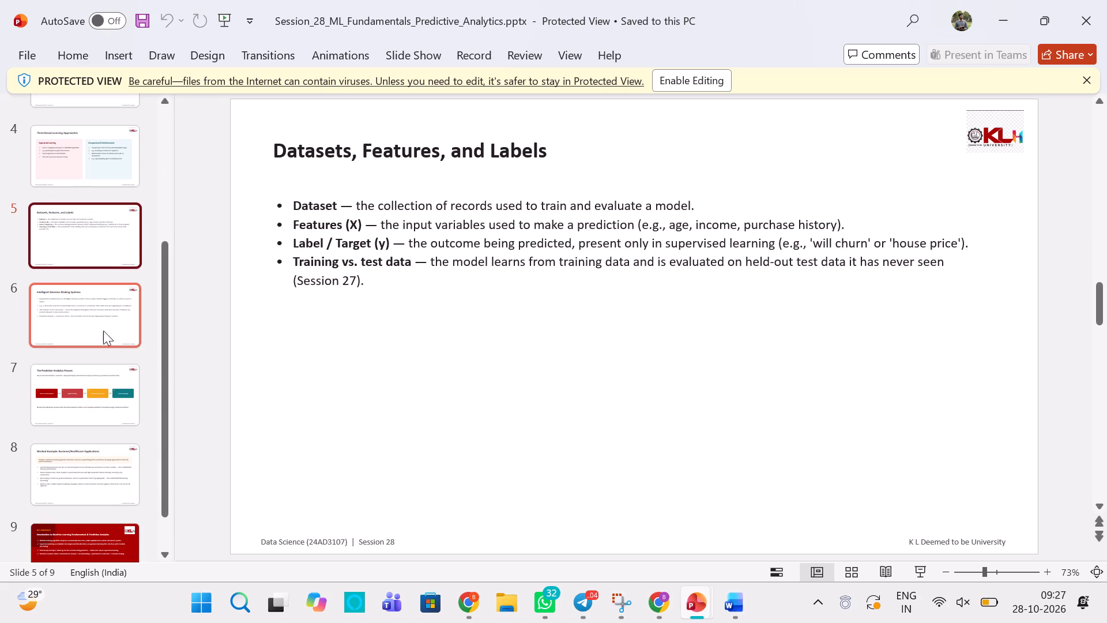
click(91, 374)
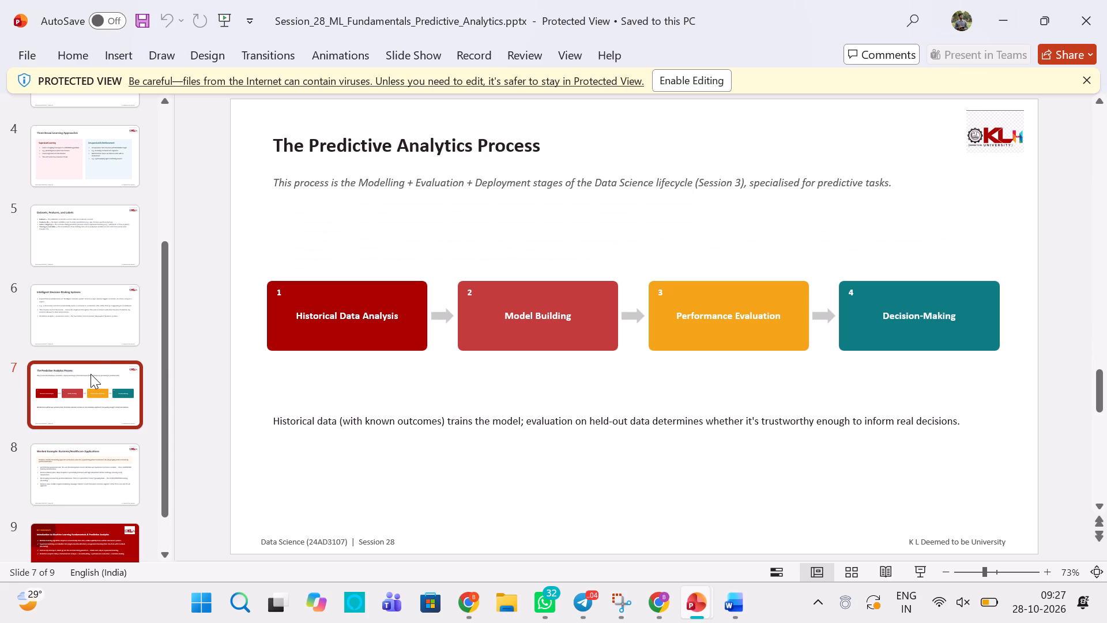
scroll(80, 224, up, 5)
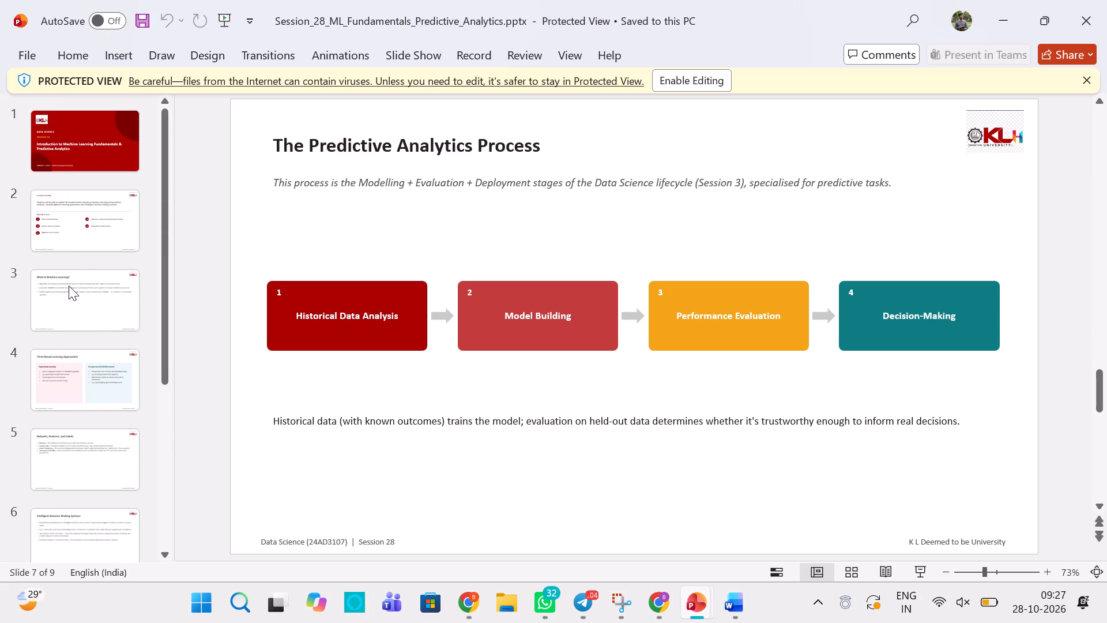
click(67, 292)
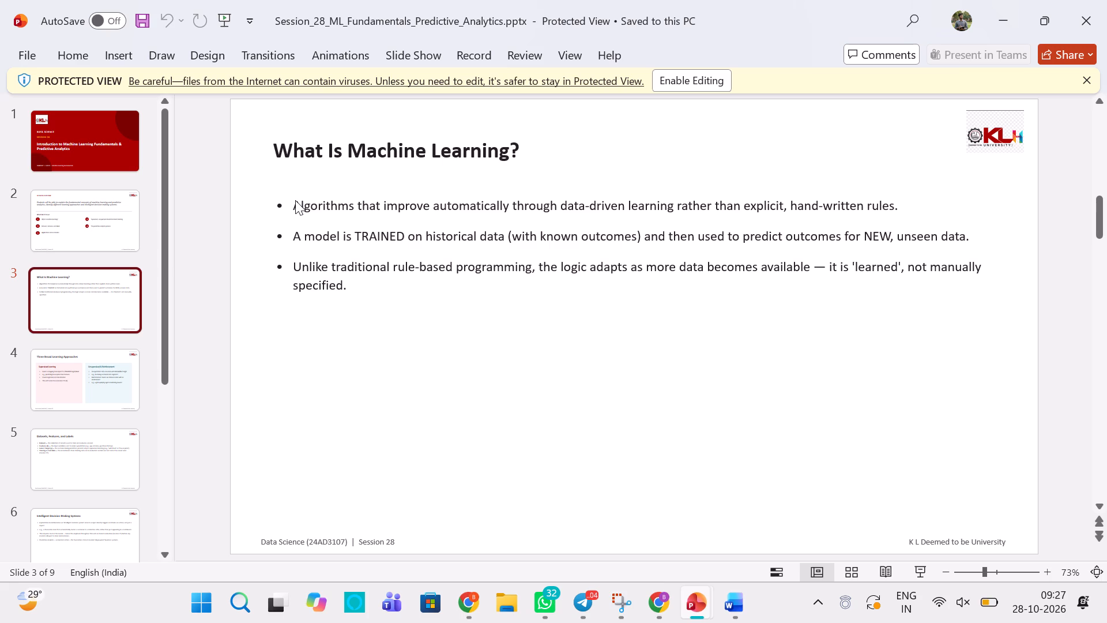
click(99, 356)
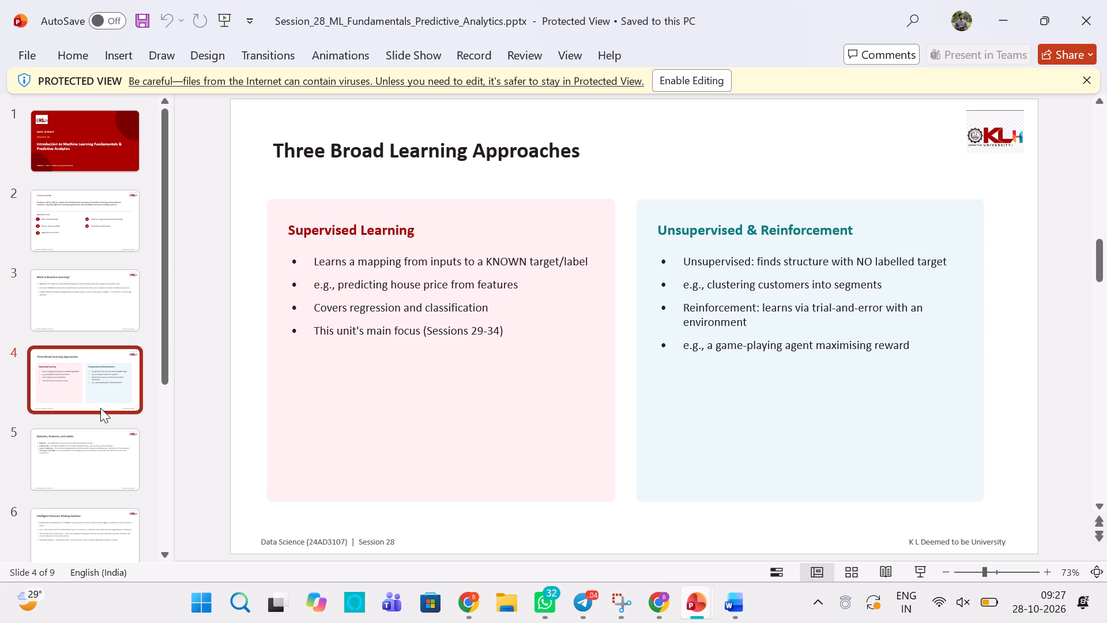
scroll(97, 416, down, 2)
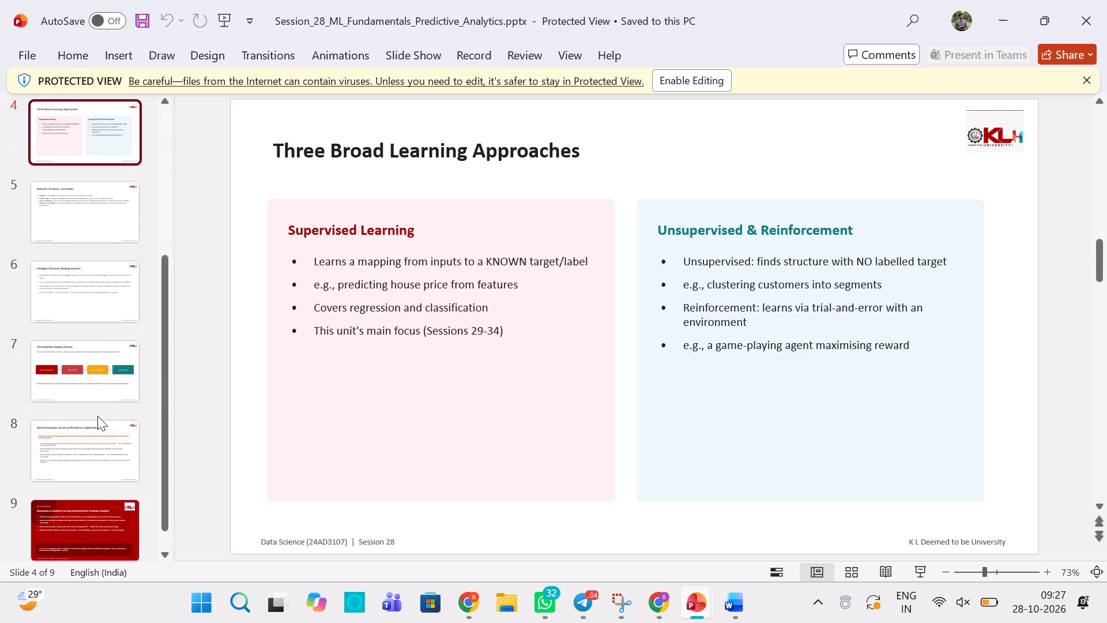
click(91, 359)
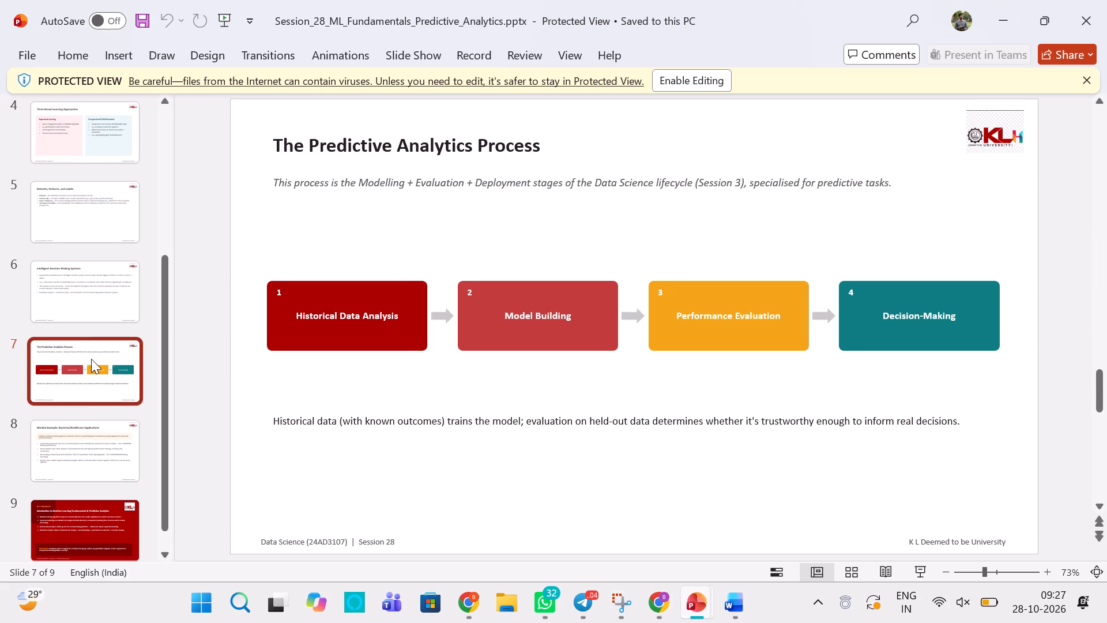
click(89, 308)
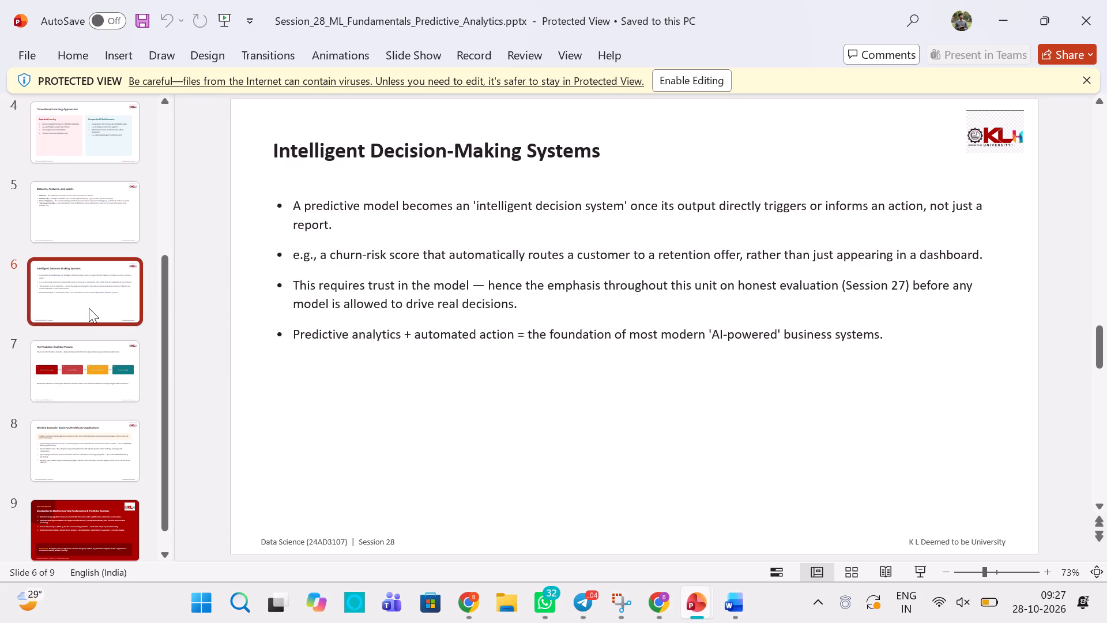
click(61, 377)
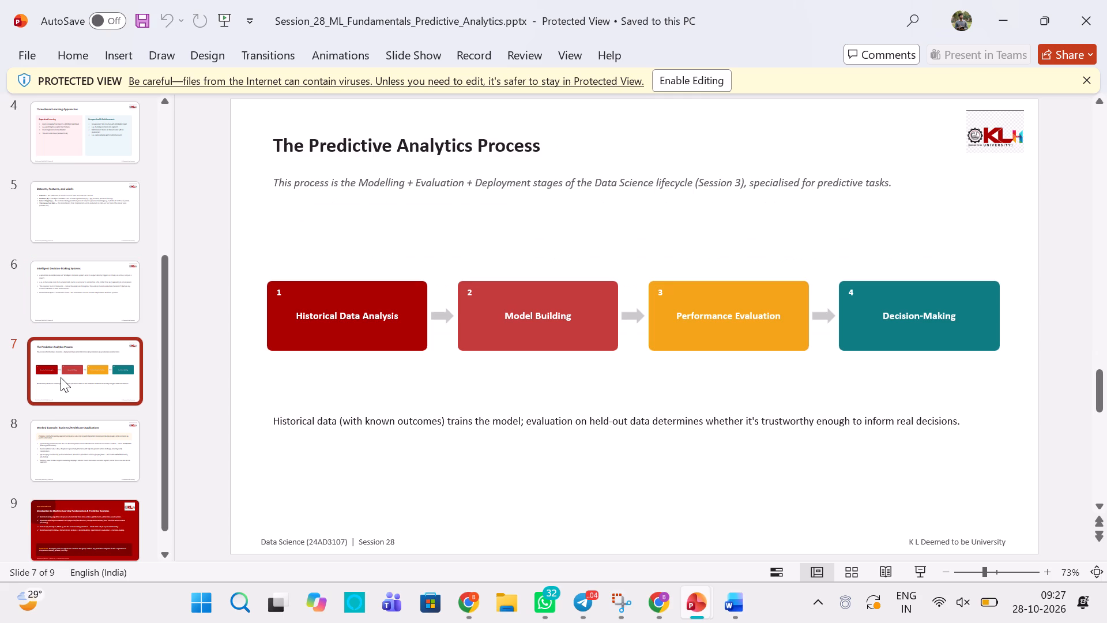
click(50, 437)
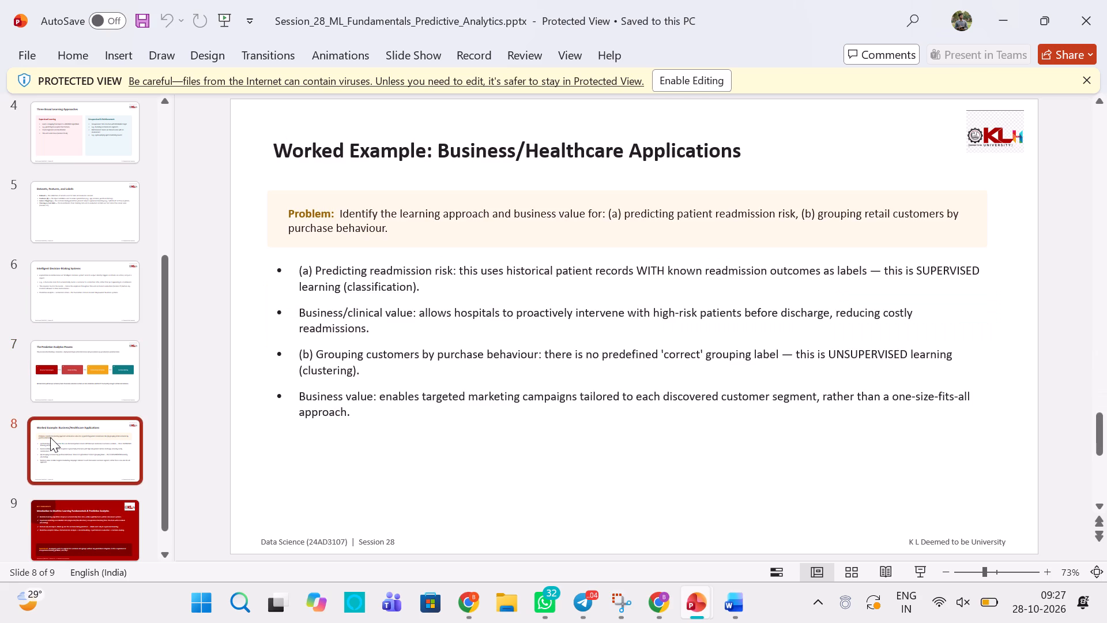
Copy the three bullets from the "What Is Machine Learning?" slide and paste them under the title in the Word document.
scroll(50, 437, down, 2)
scroll(50, 437, up, 1)
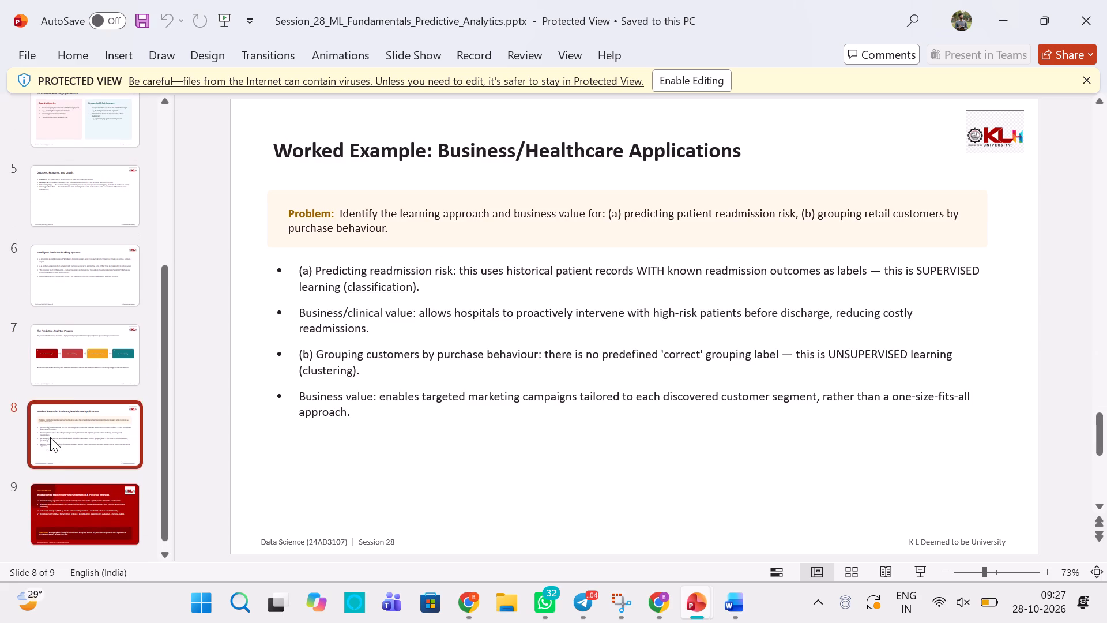
click(76, 362)
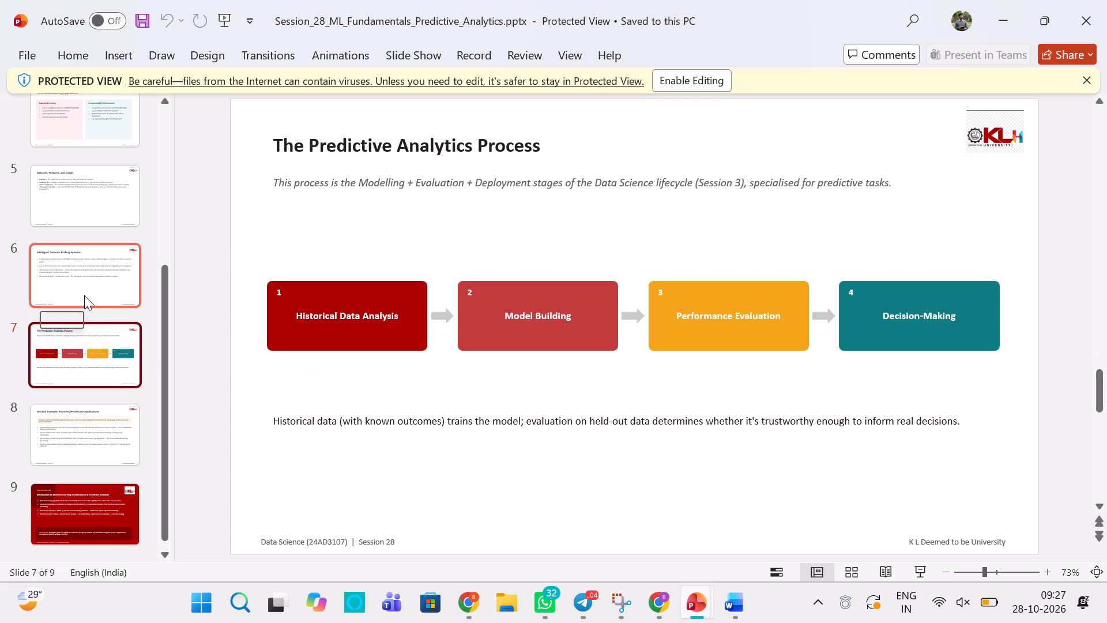
scroll(95, 256, up, 2)
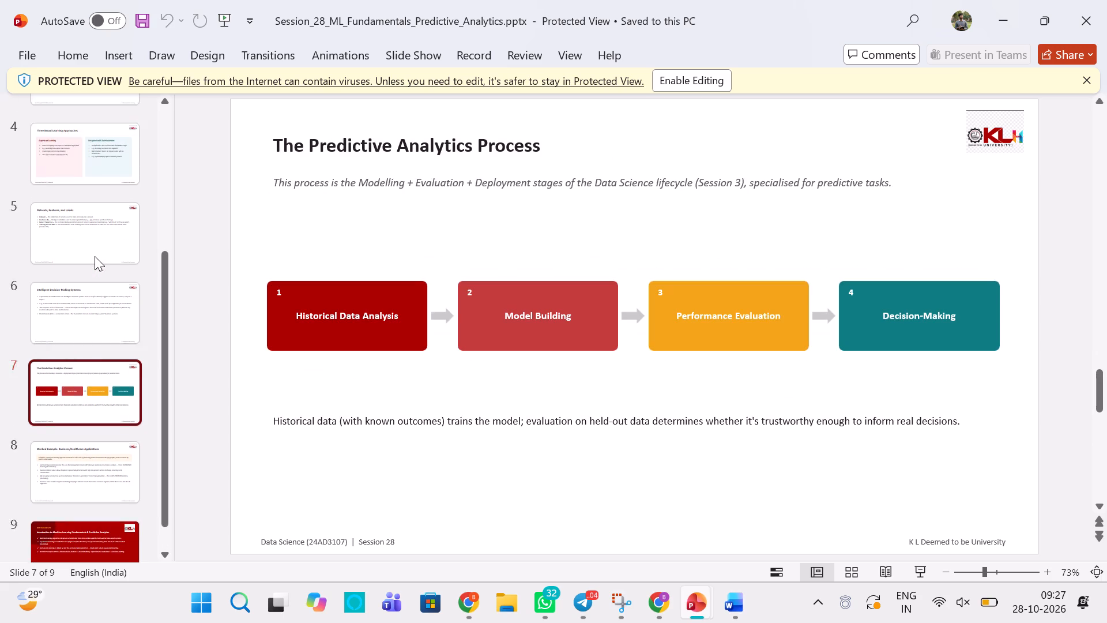
scroll(95, 256, up, 3)
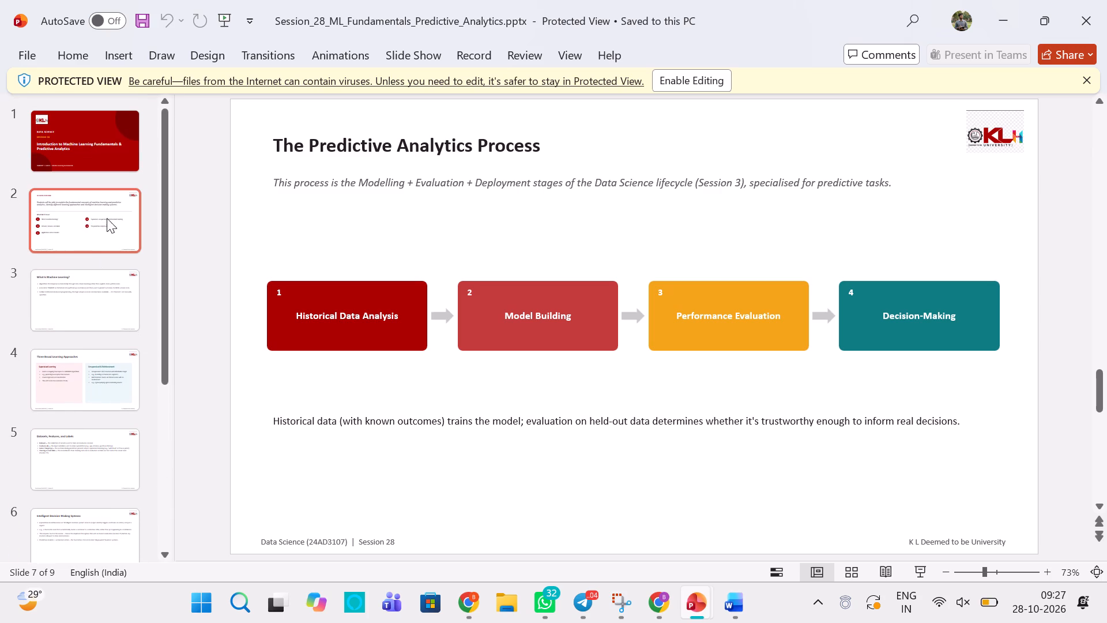
click(75, 298)
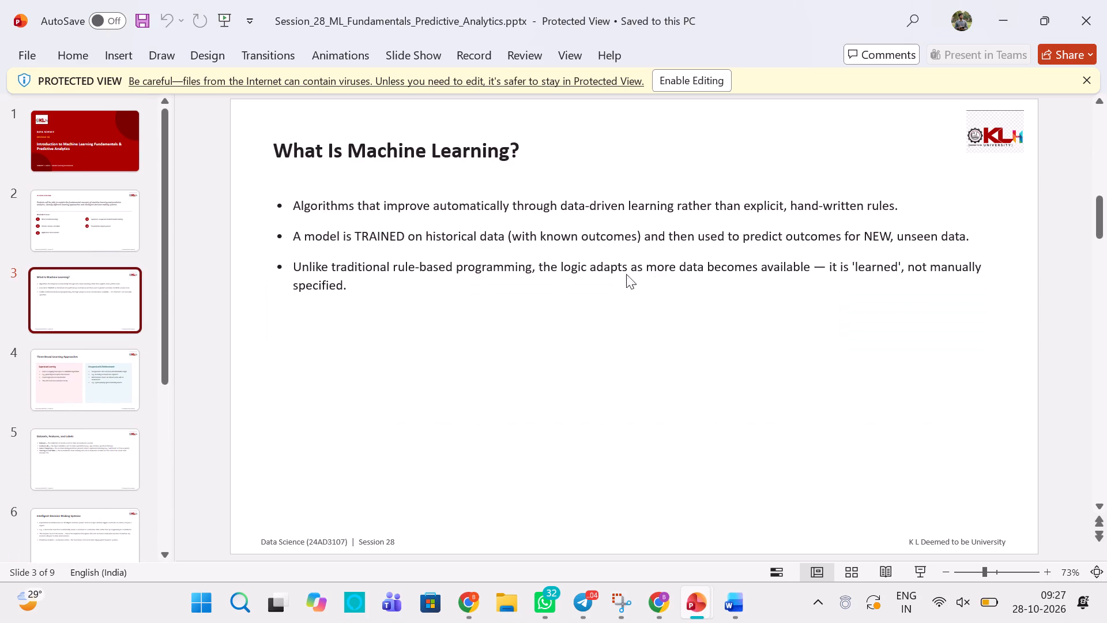
drag(349, 287, 289, 215)
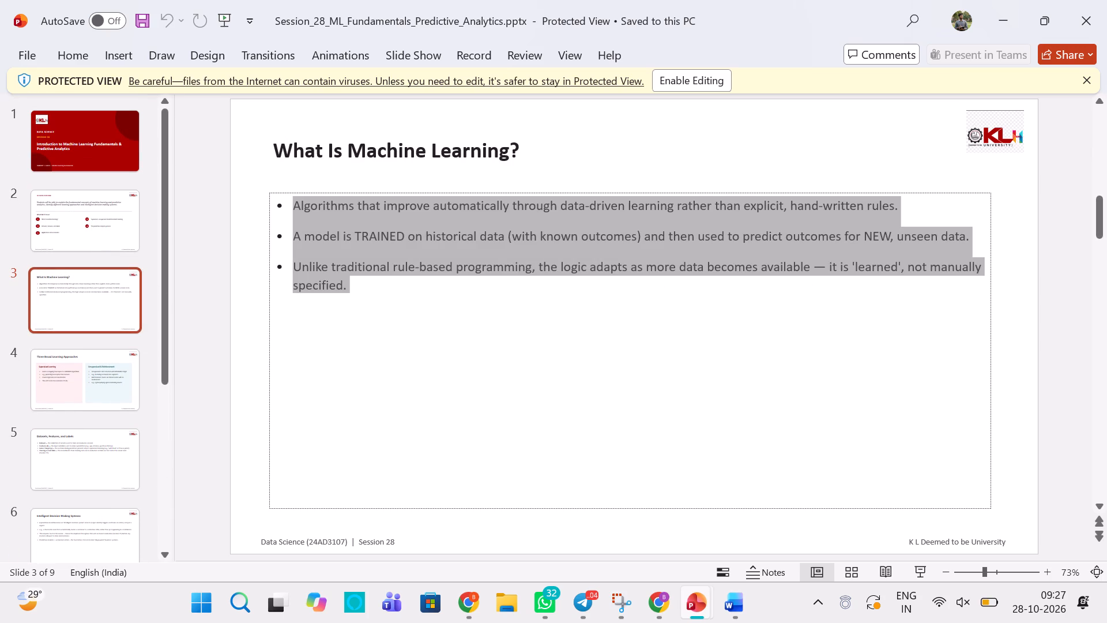
drag(289, 215, 287, 213)
key(ctrl+c)
click(732, 602)
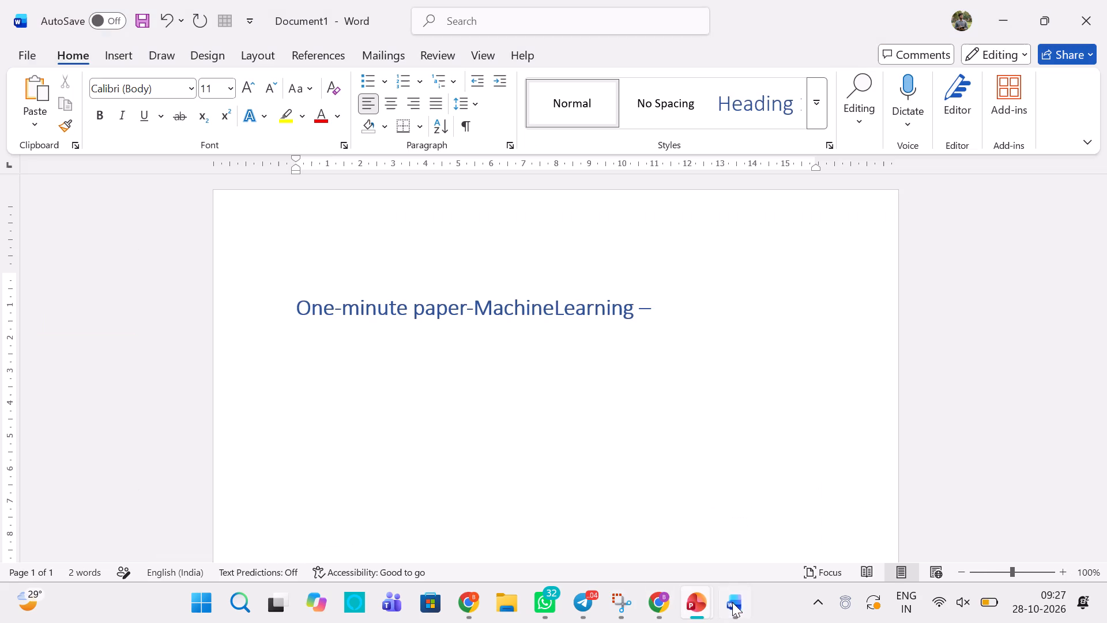
key(ctrl+v)
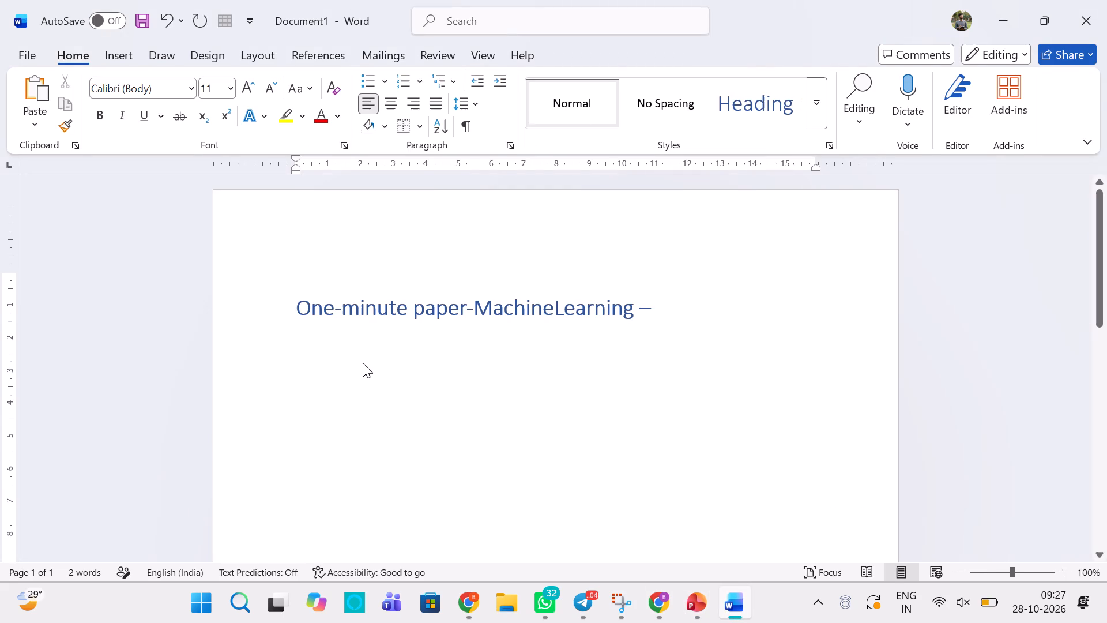
scroll(363, 474, down, 1)
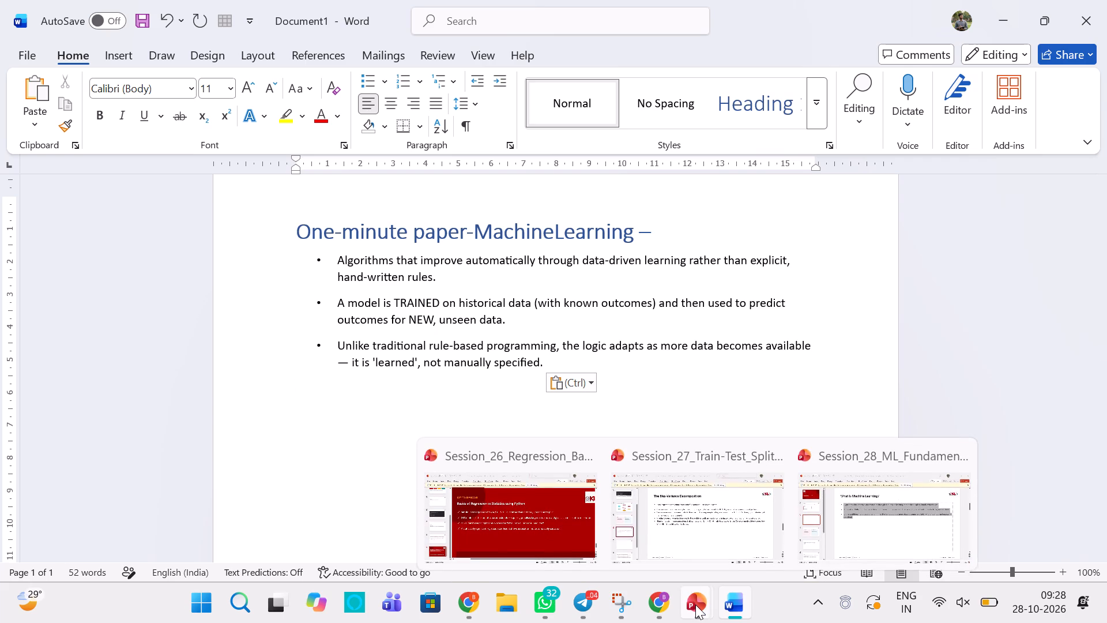
Copy the four Supervised Learning bullets from the "Three Broad Learning Approaches" slide in the Session 28 presentation and return to the Word document.
click(837, 509)
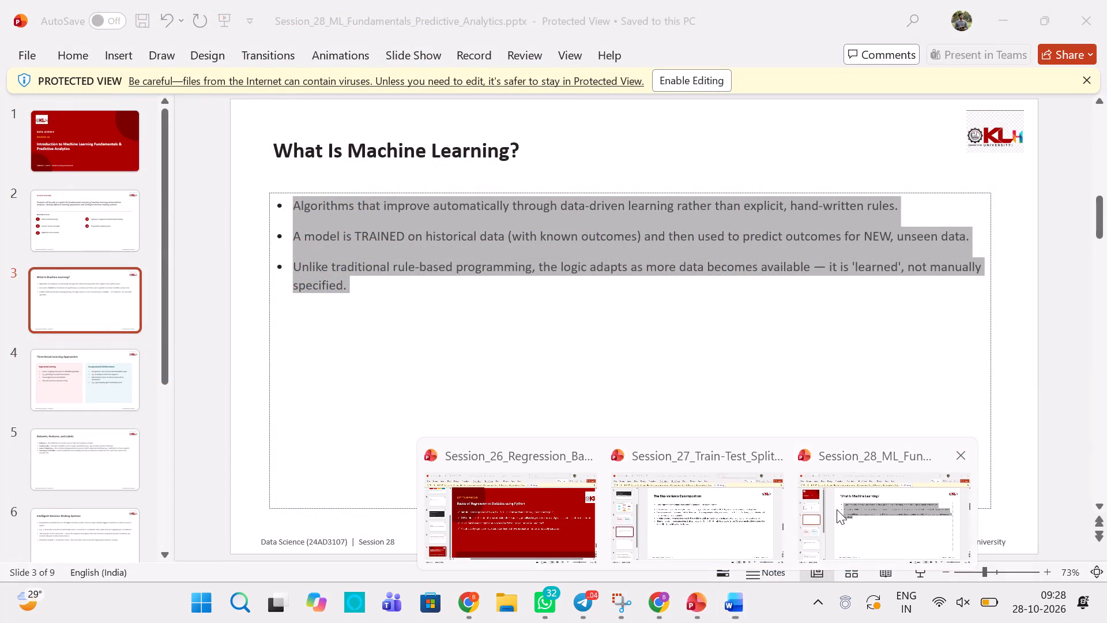
click(559, 347)
right_click(96, 366)
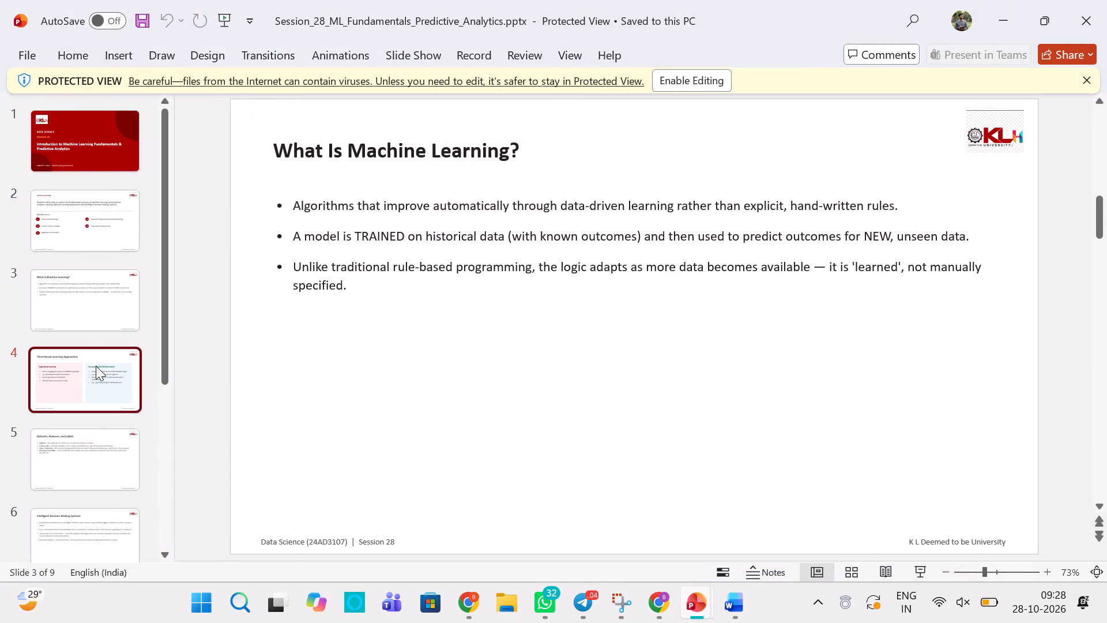
click(80, 376)
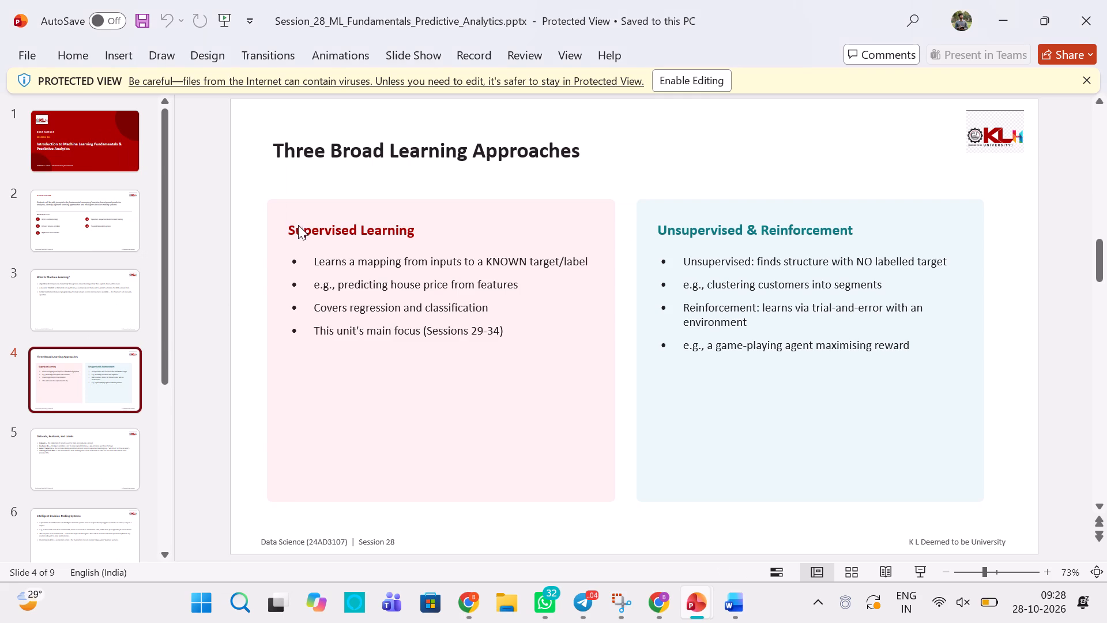
drag(284, 226, 680, 347)
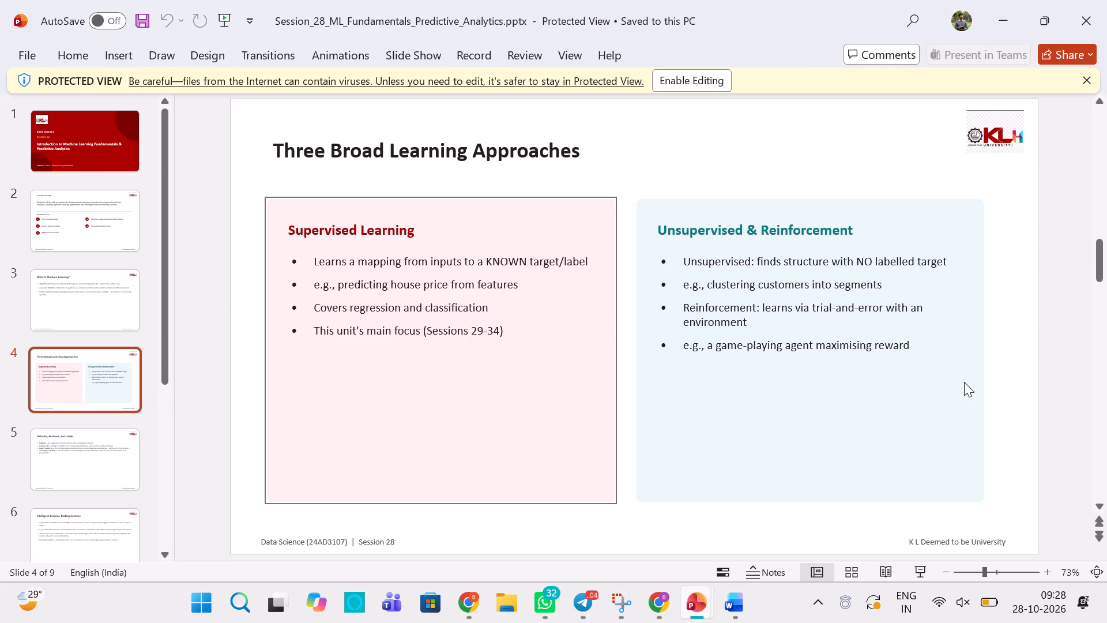
drag(917, 352, 393, 264)
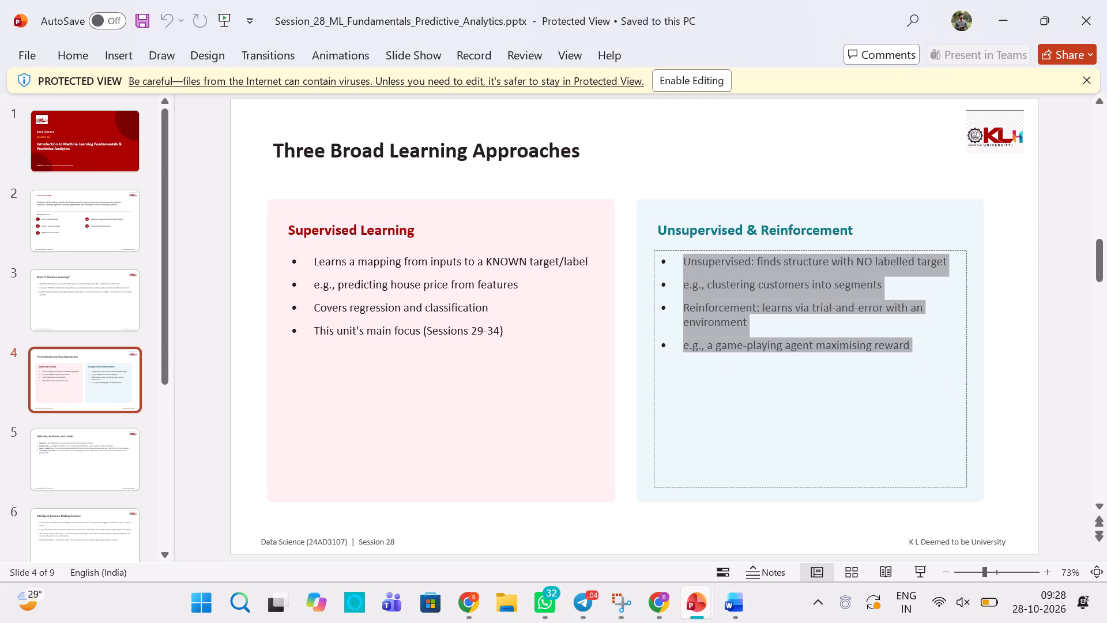
drag(393, 264, 636, 263)
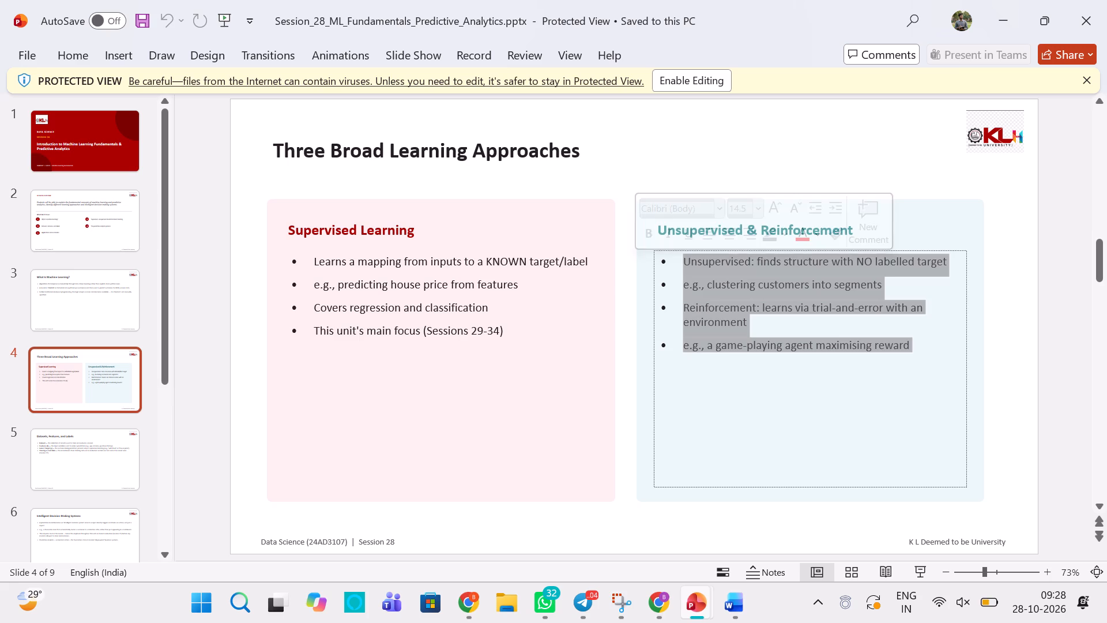
click(602, 410)
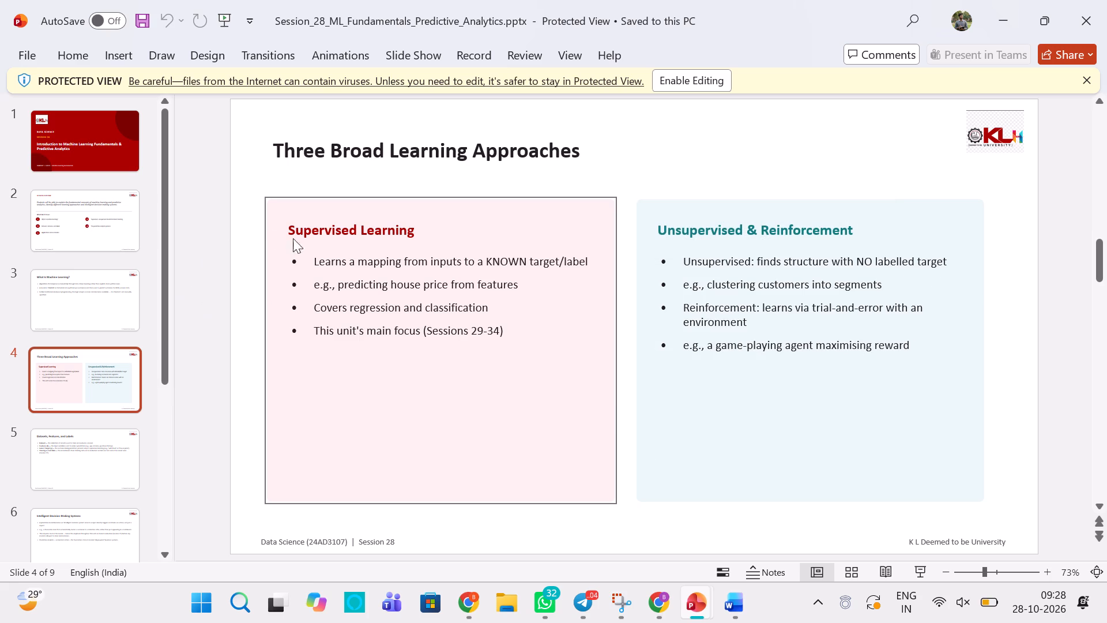
drag(288, 217, 521, 329)
drag(521, 329, 288, 216)
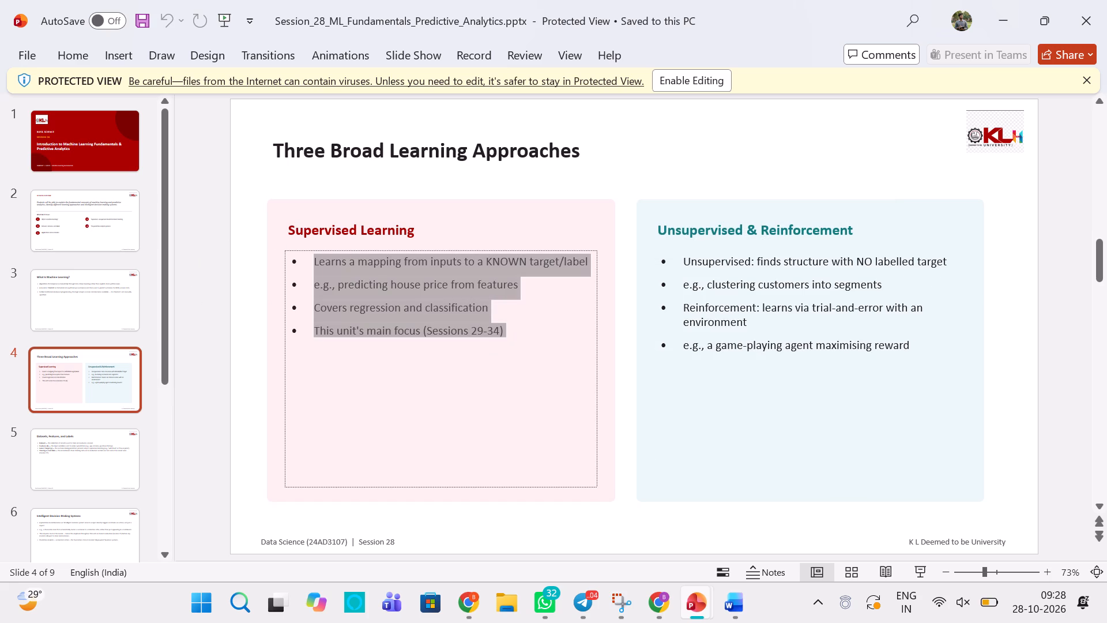
drag(288, 216, 291, 229)
key(ctrl+c)
click(730, 599)
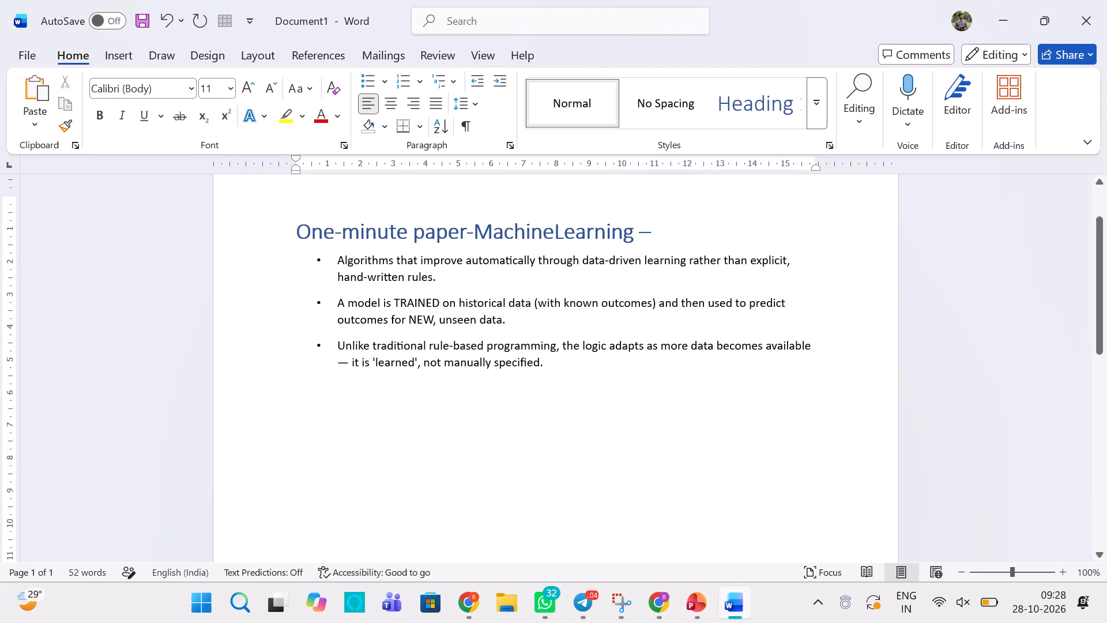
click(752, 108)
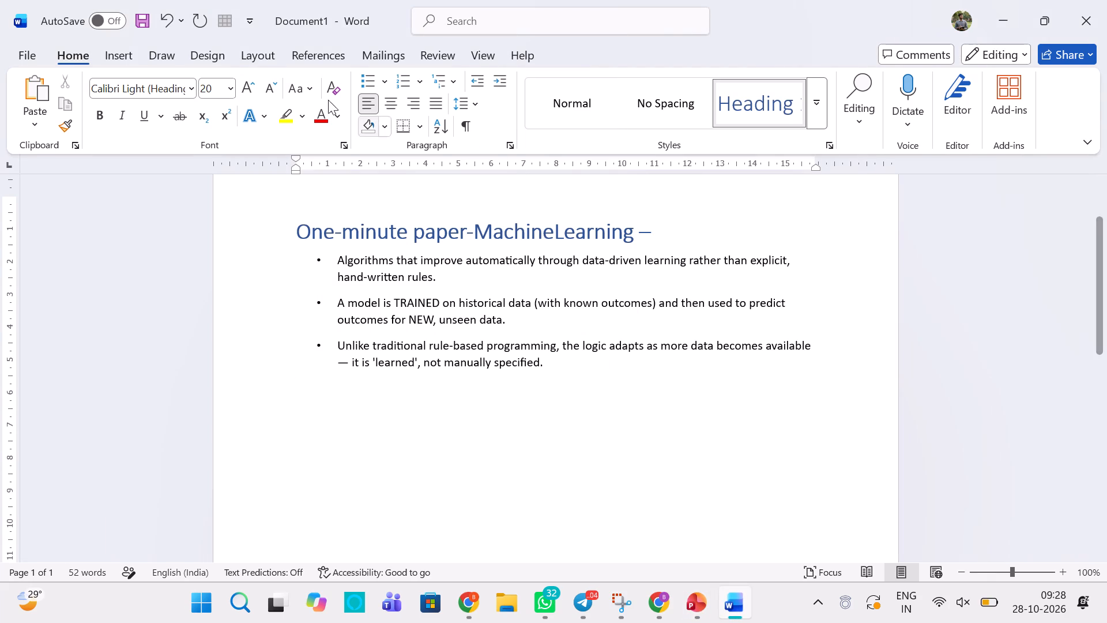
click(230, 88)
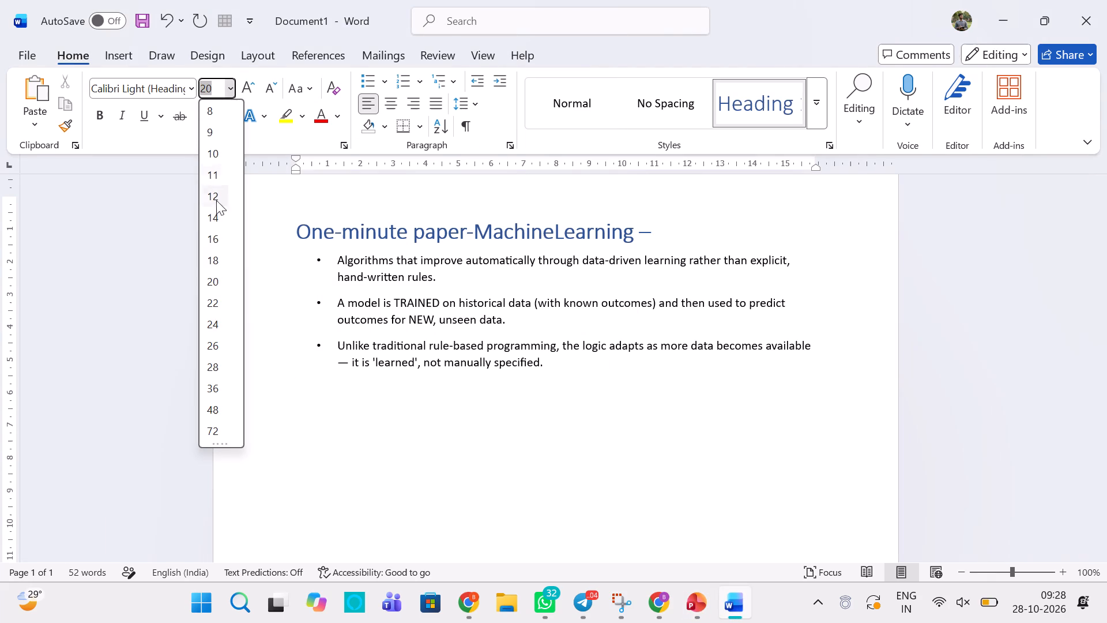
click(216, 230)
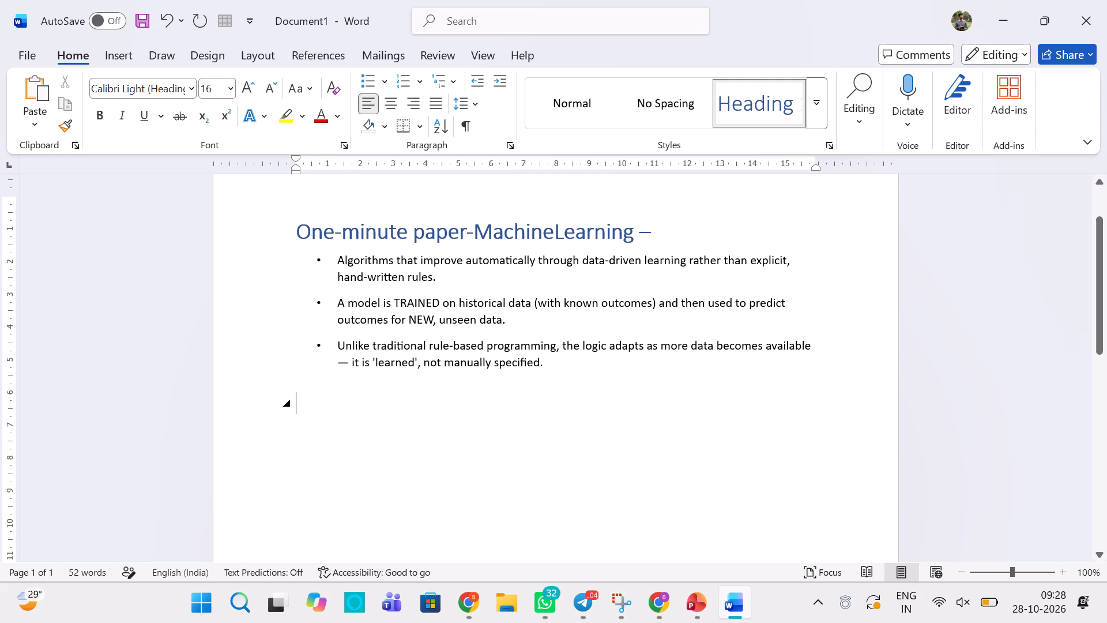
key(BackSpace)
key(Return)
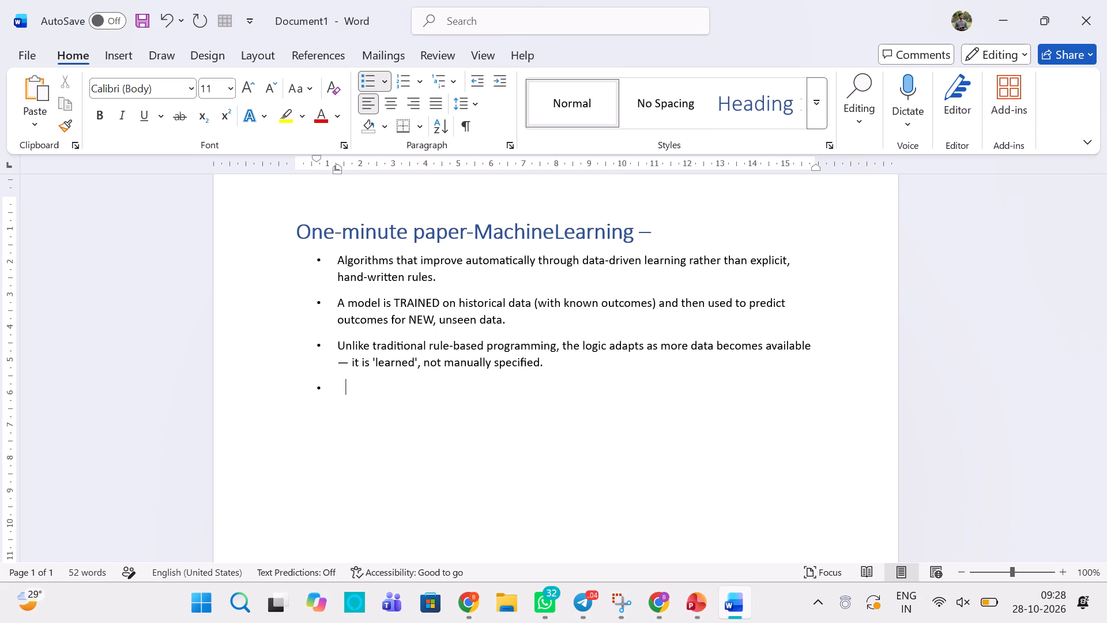
Add the subheading "Supervised Machine Learning:" below the bullets in the Heading style at size 14, and start a new line.
click(749, 98)
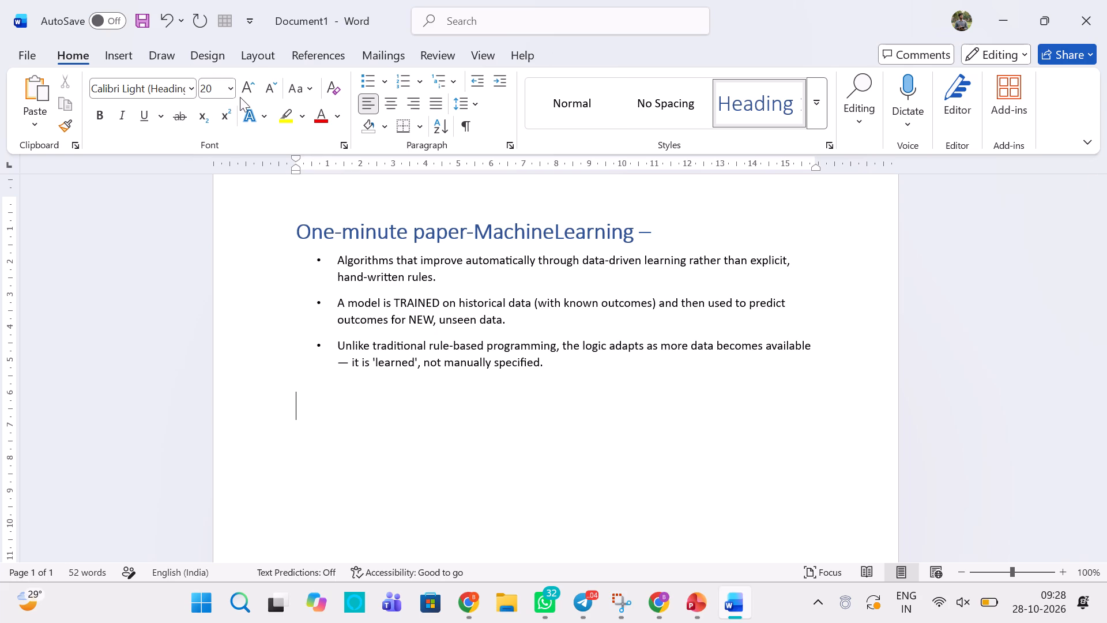
click(234, 92)
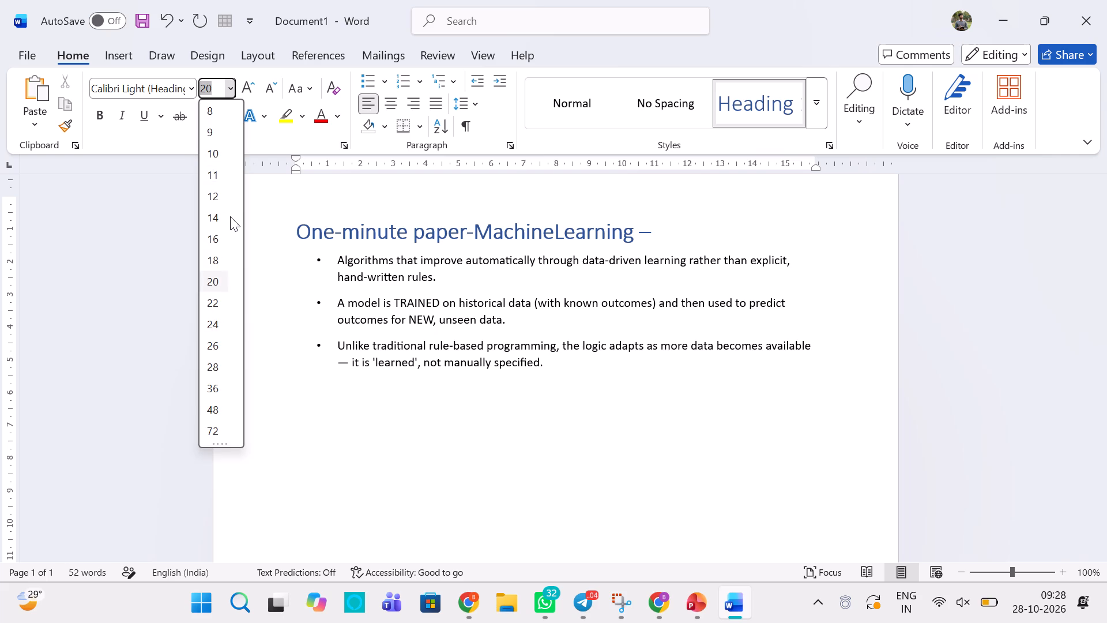
click(230, 216)
click(215, 218)
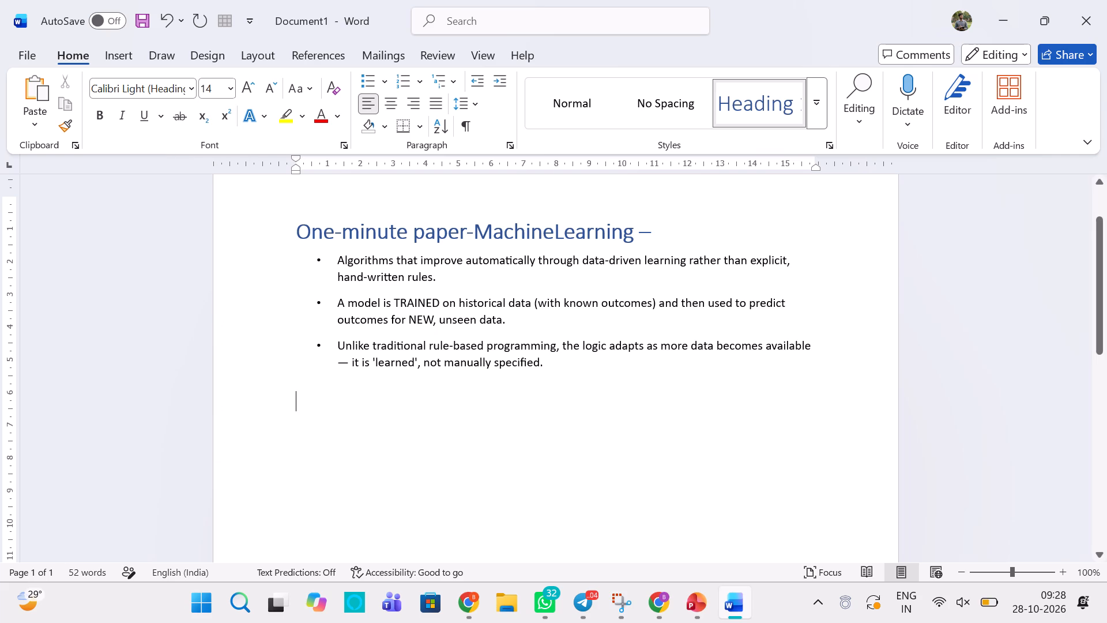
text(su)
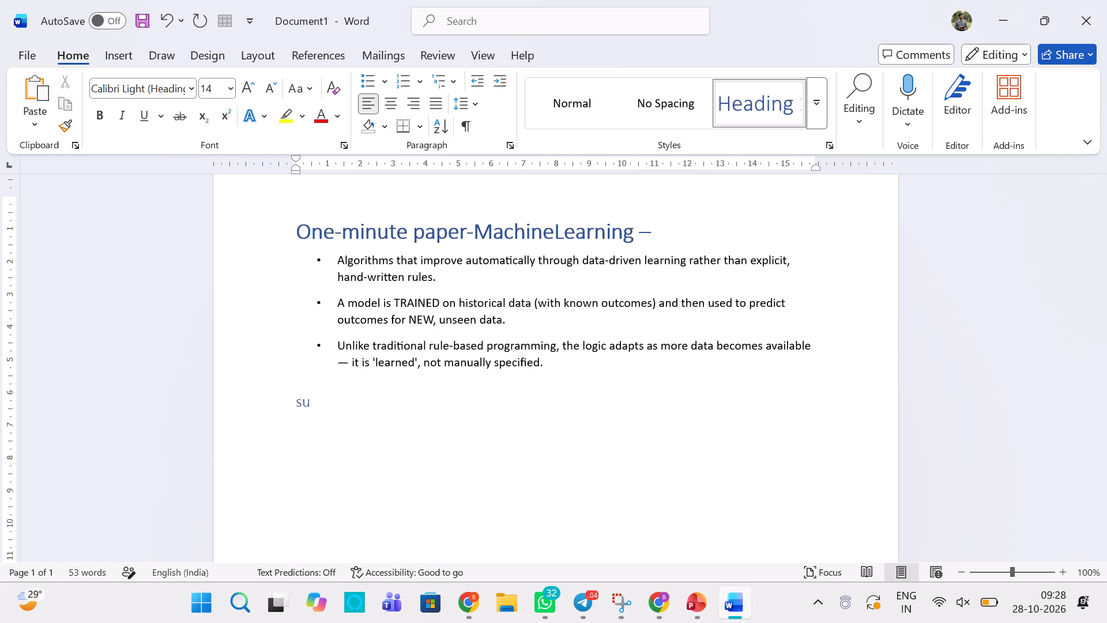
text(per)
text(vised)
key(space)
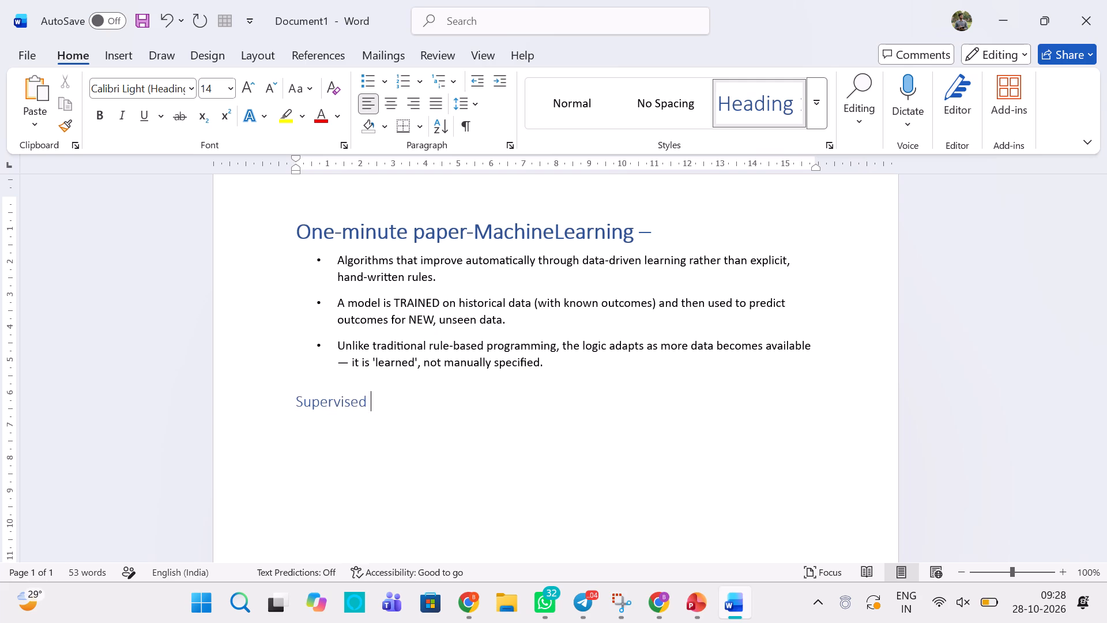
text(Ma)
text(ch)
text(ine Learning)
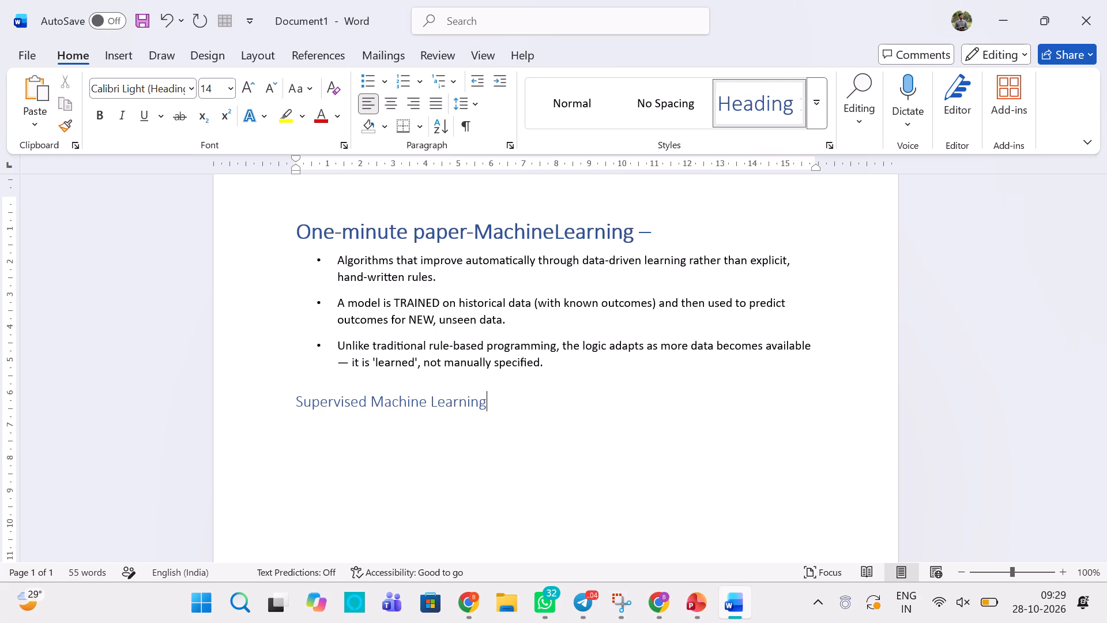
key(shift+colon)
key(Return)
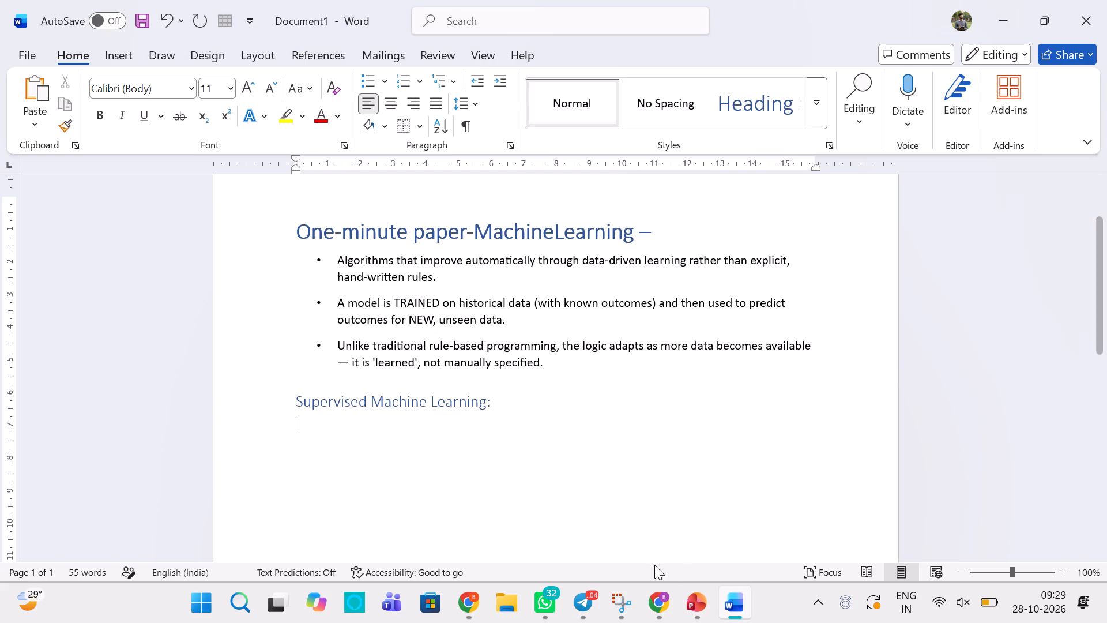
Paste the copied supervised learning bullets beneath the "Supervised Machine Learning:" subheading.
key(ctrl+v)
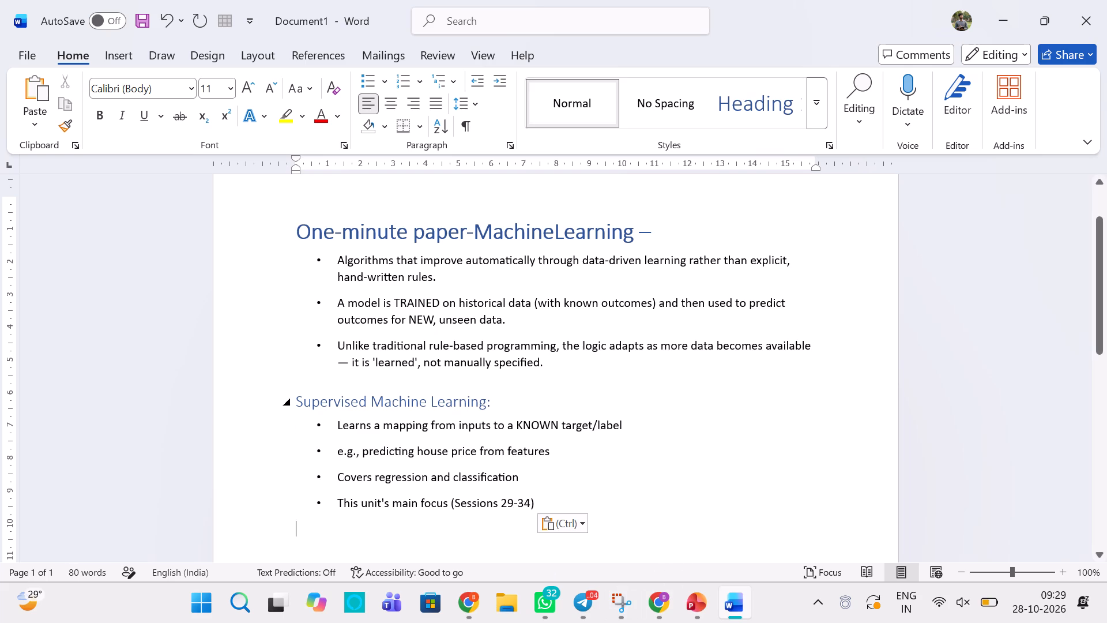
scroll(460, 423, down, 2)
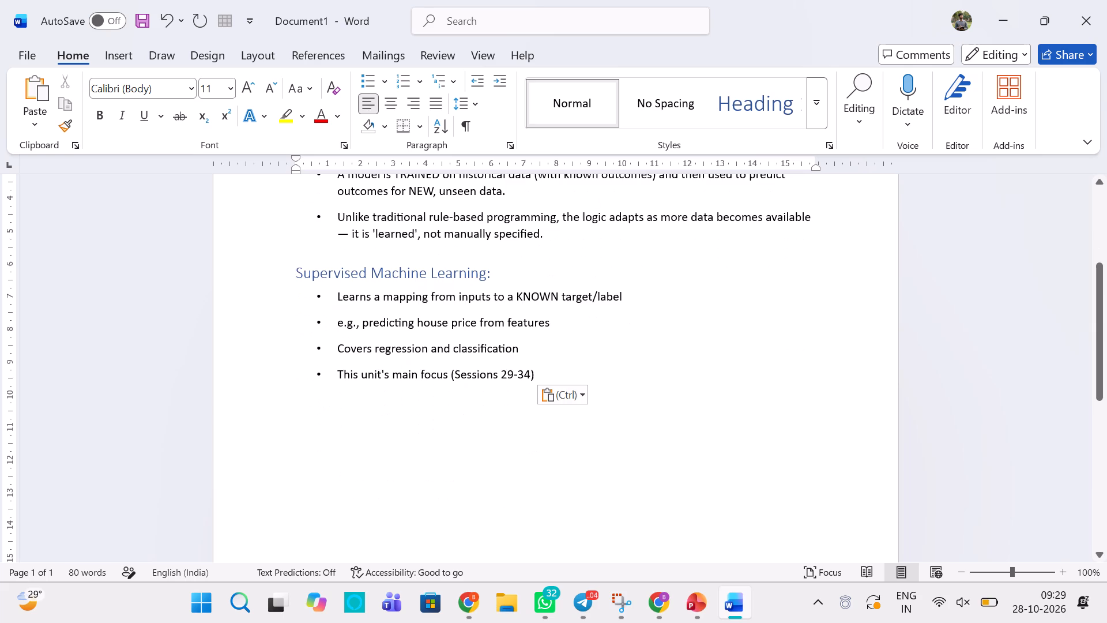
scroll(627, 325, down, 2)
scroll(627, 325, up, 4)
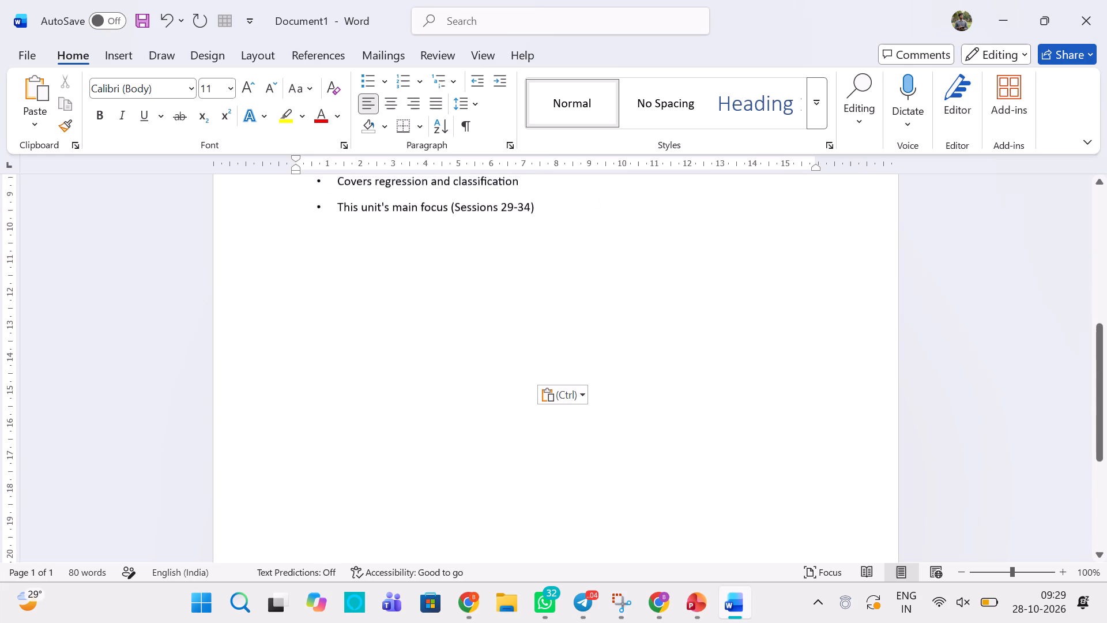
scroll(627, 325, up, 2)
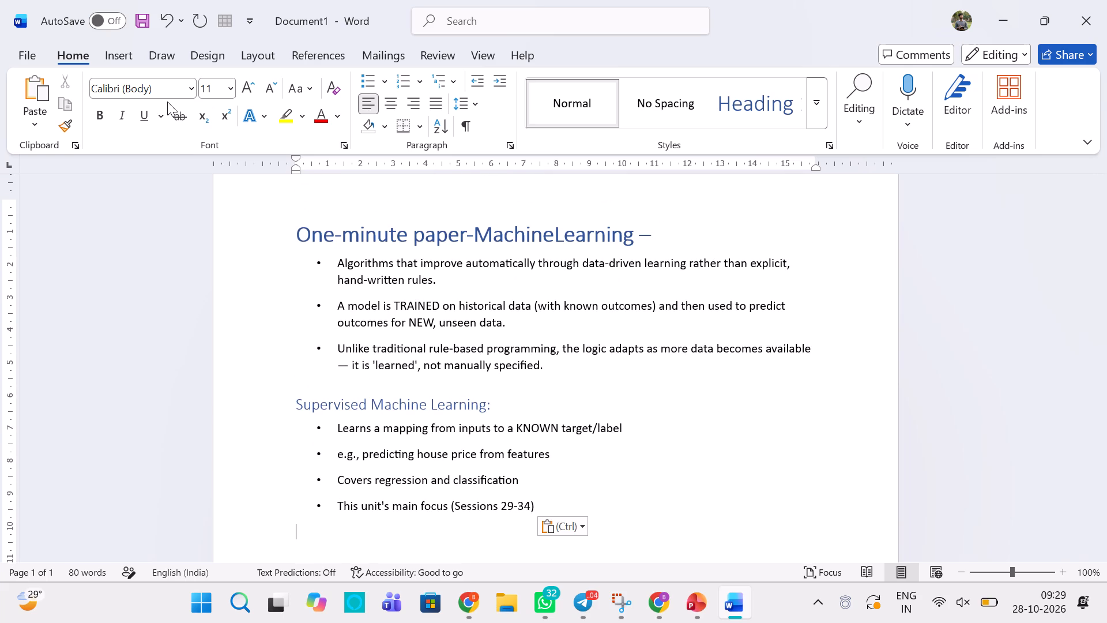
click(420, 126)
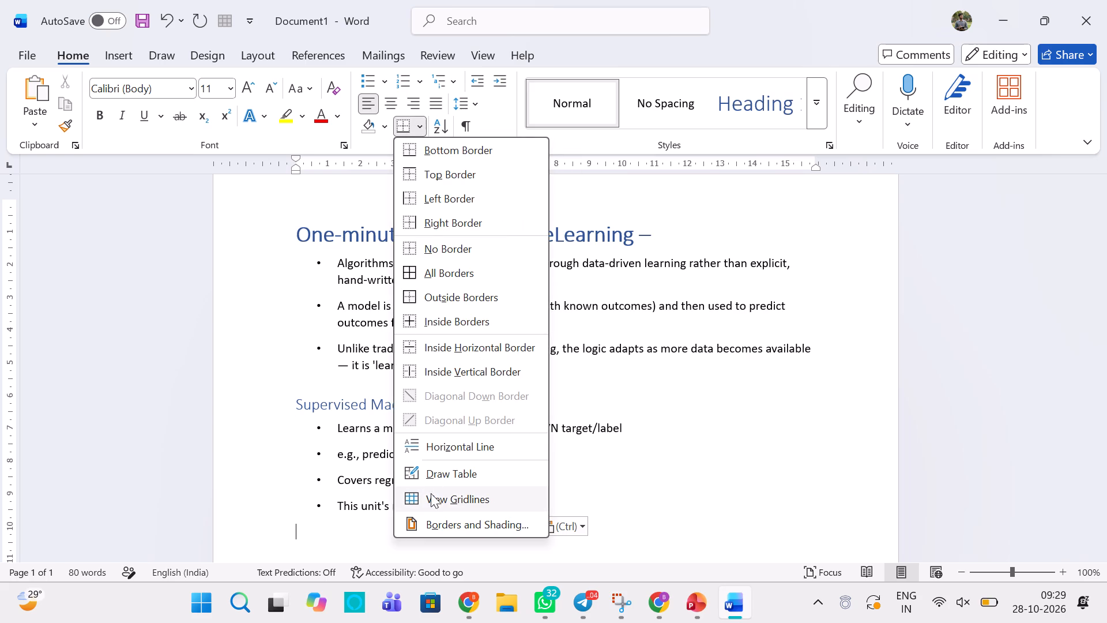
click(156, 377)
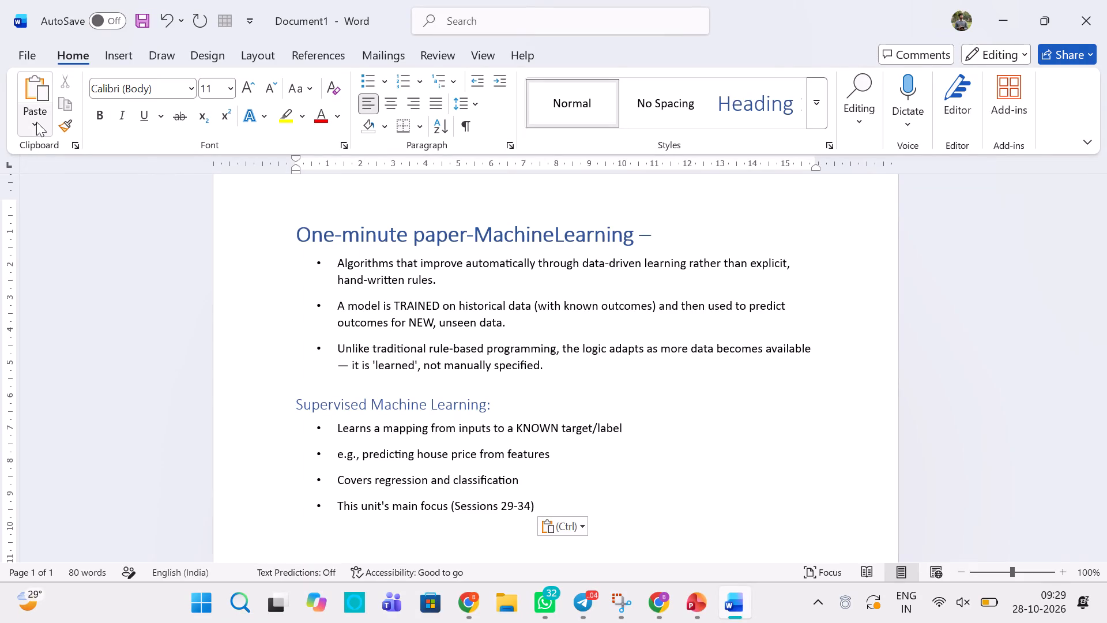
Start inserting a table on the empty line below the "Supervised Machine Learning:" bullets.
click(121, 55)
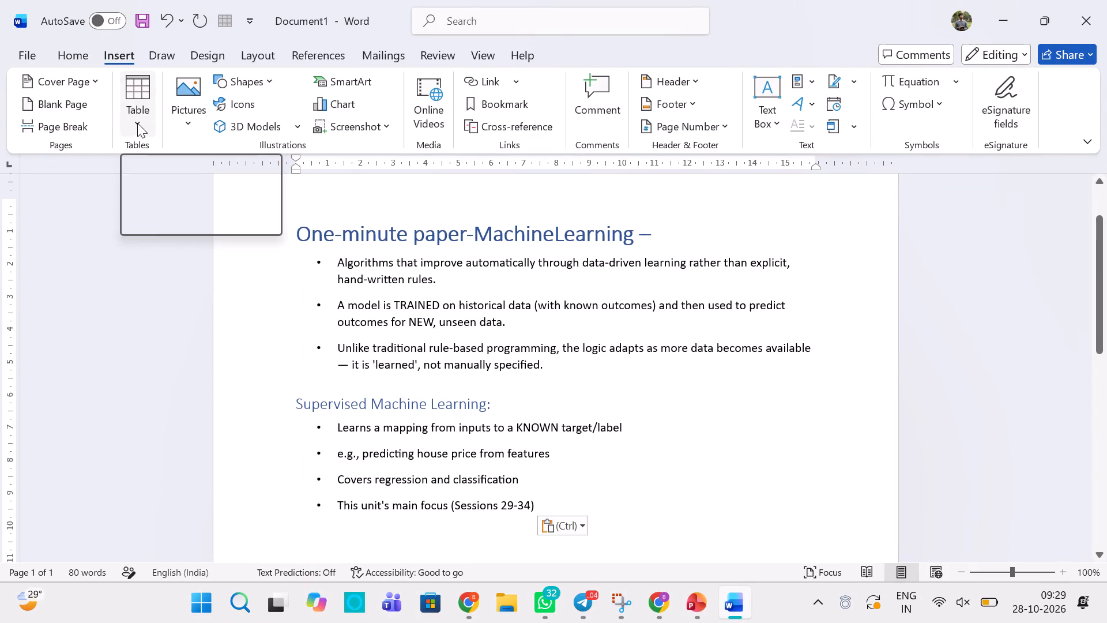
click(140, 117)
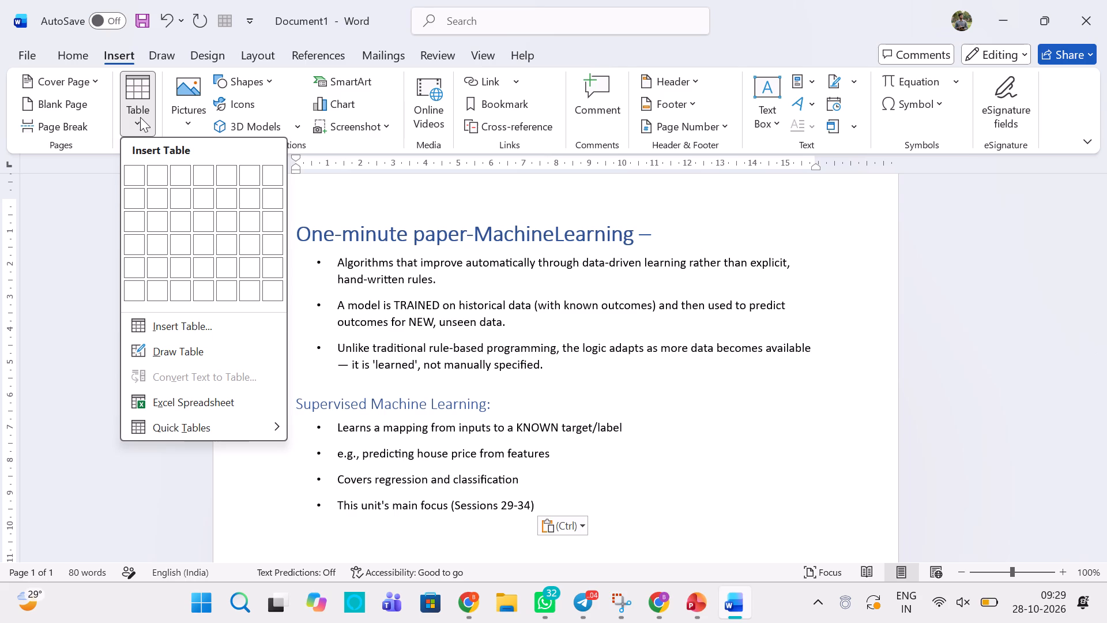
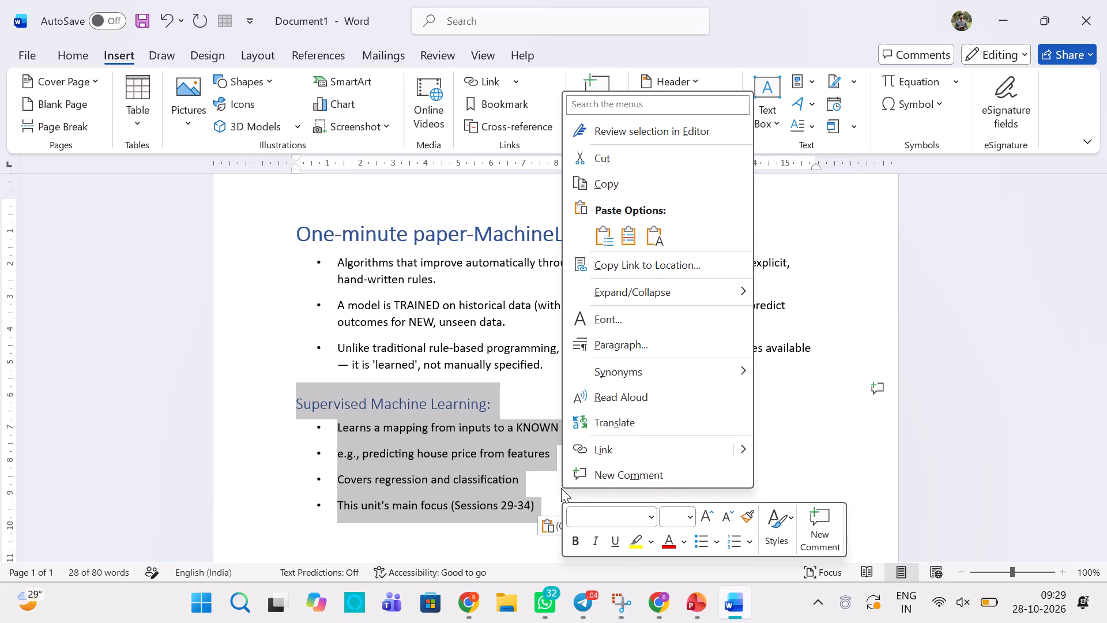
Cut the selected "Supervised Machine Learning:" subheading and its four bullets from the document.
scroll(660, 420, down, 1)
scroll(660, 420, up, 2)
click(619, 159)
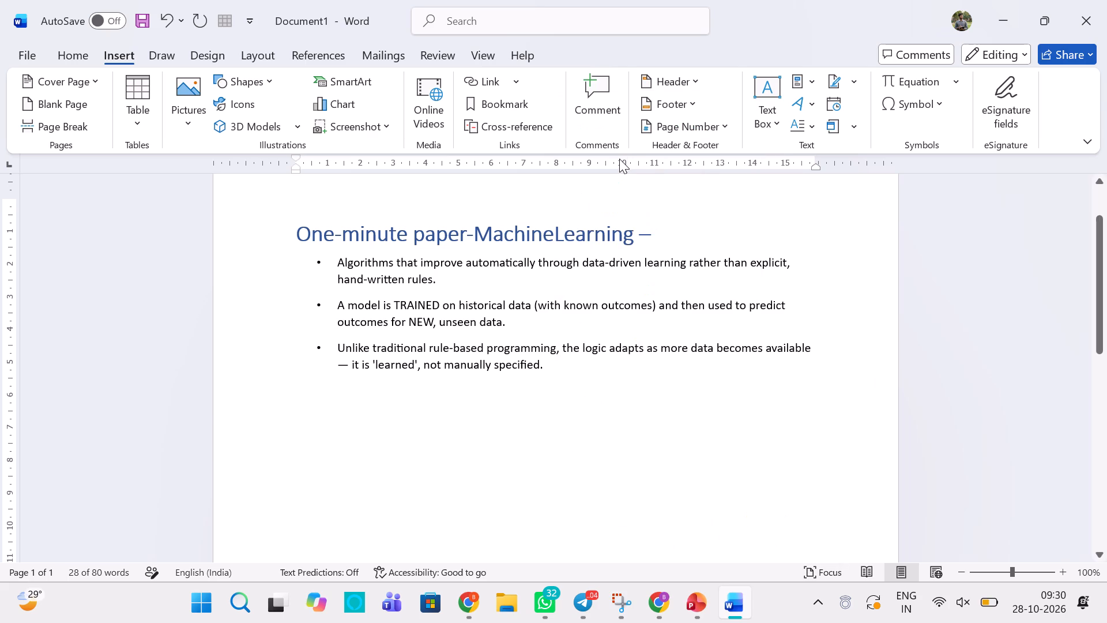
Insert a table with two columns and four rows below the introductory bullets.
click(147, 103)
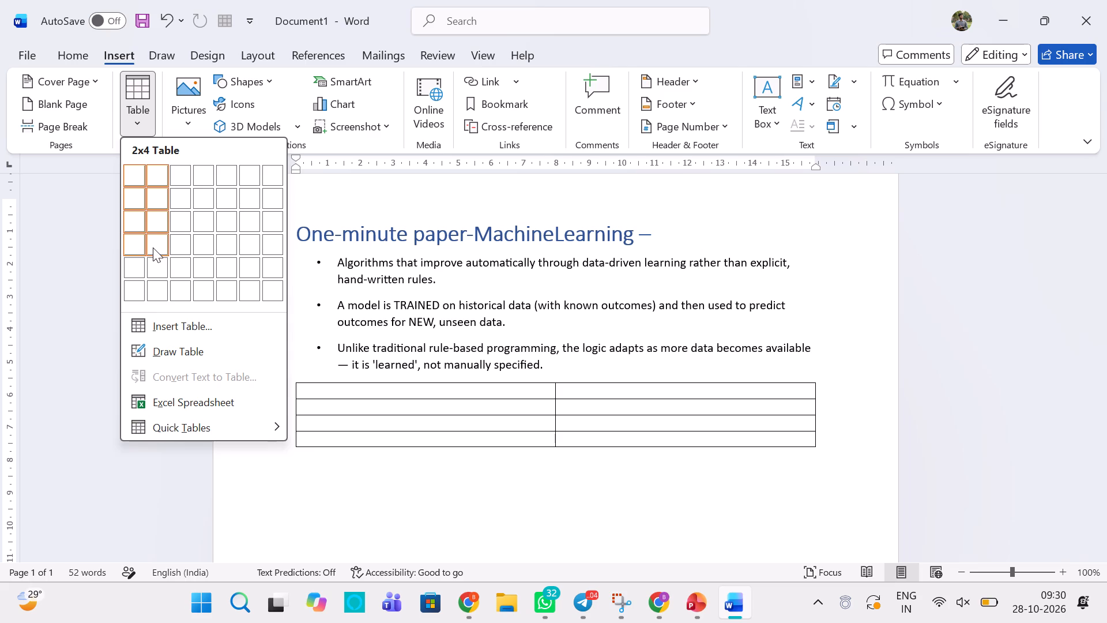
click(153, 247)
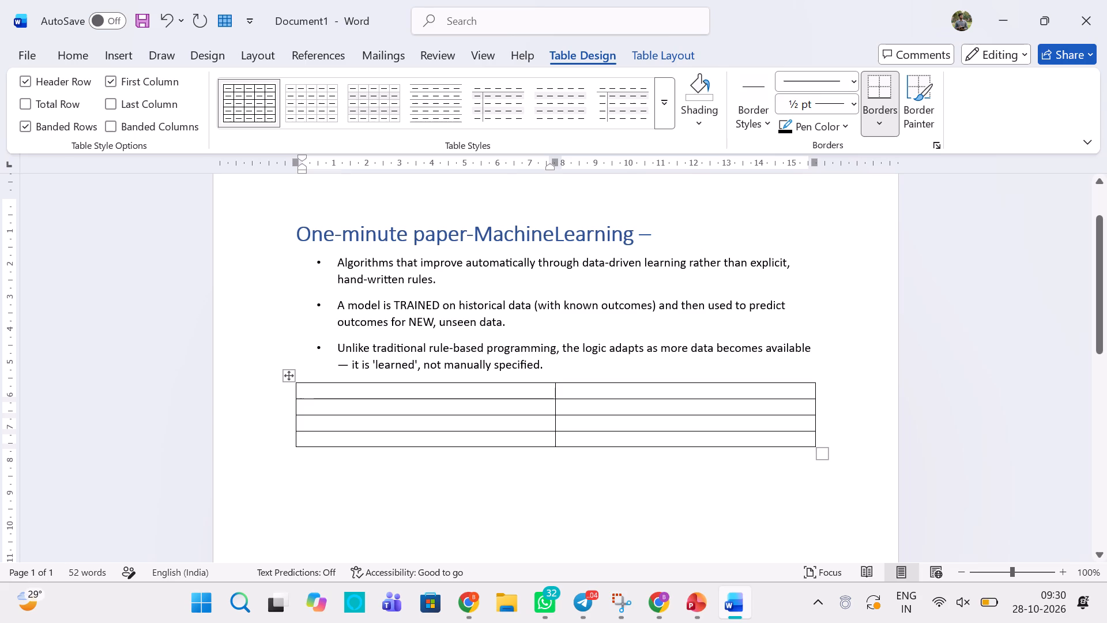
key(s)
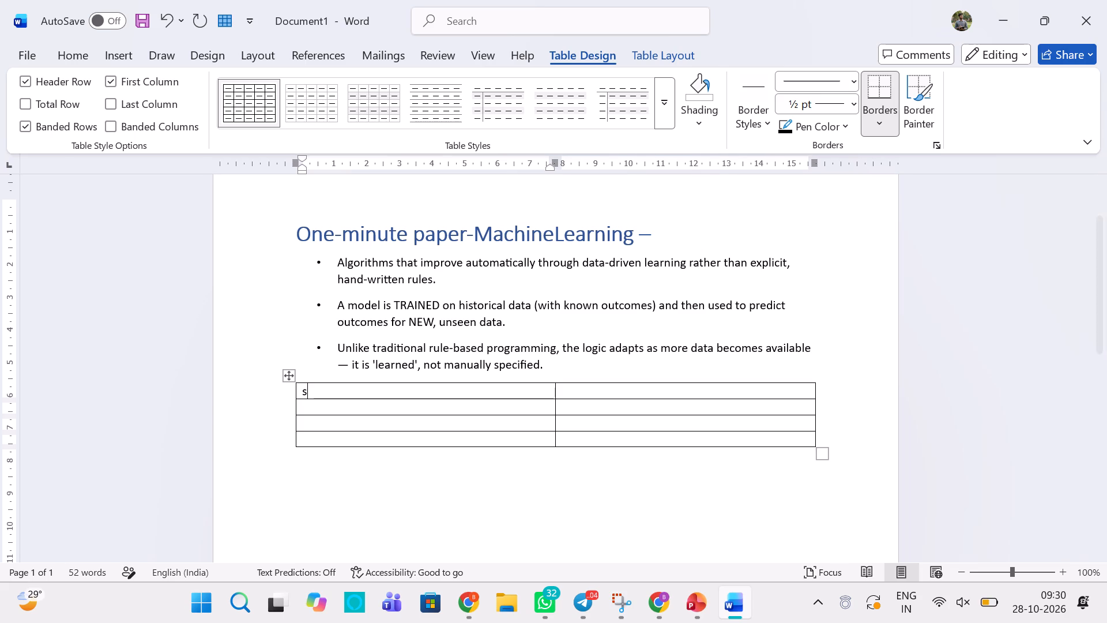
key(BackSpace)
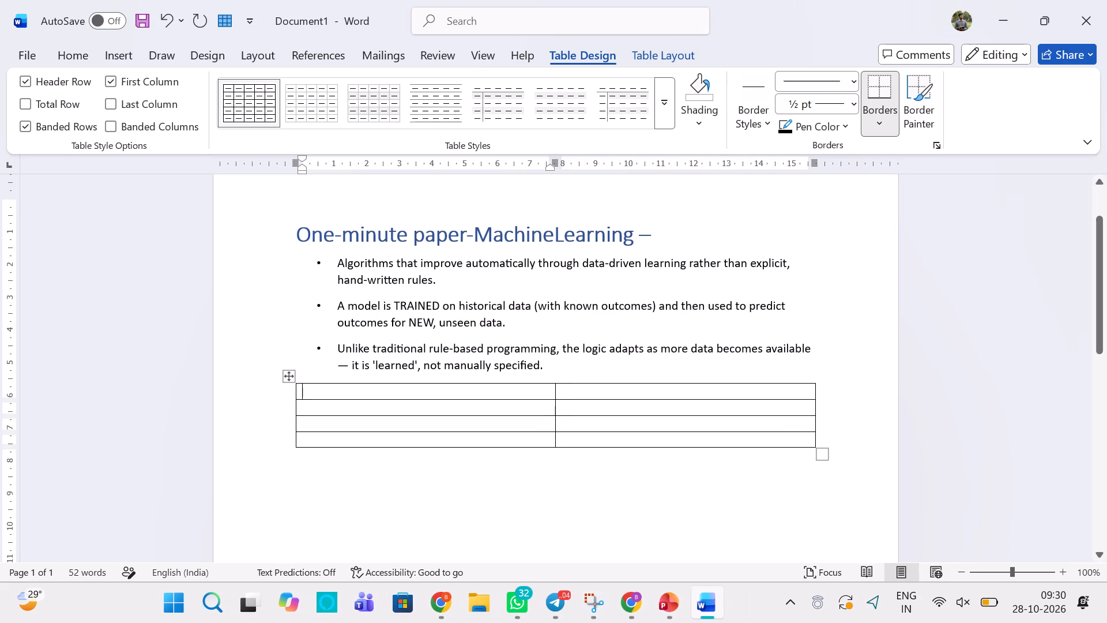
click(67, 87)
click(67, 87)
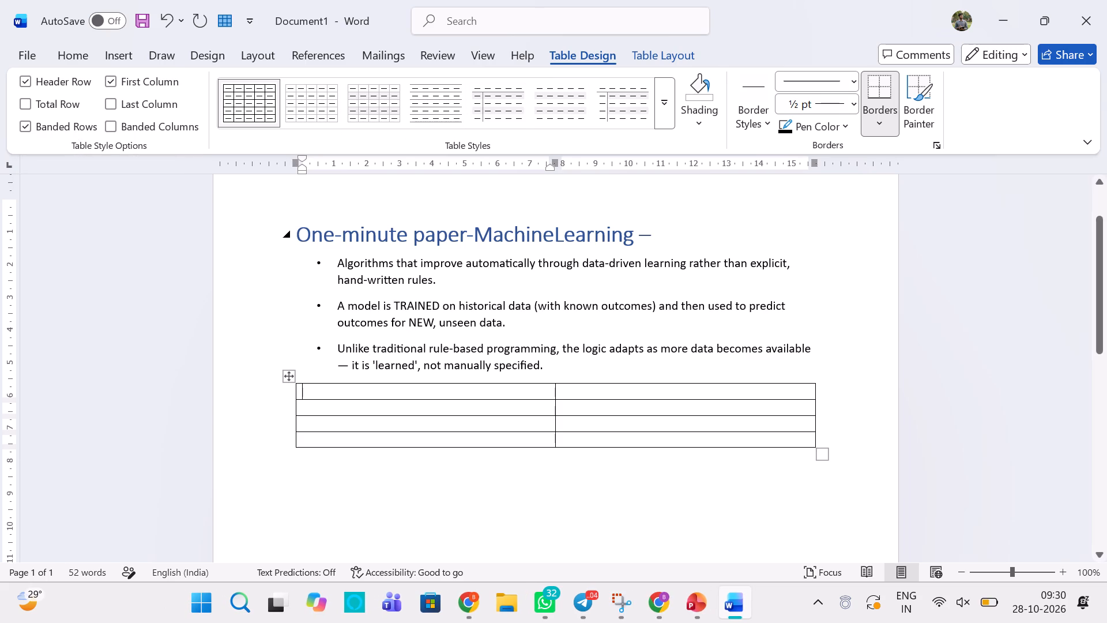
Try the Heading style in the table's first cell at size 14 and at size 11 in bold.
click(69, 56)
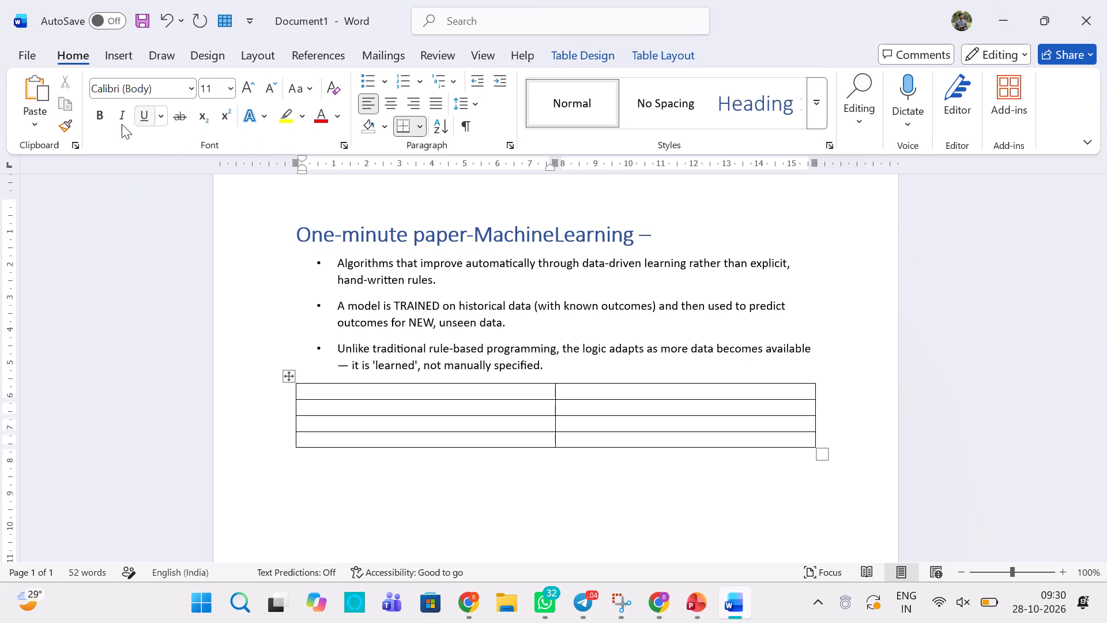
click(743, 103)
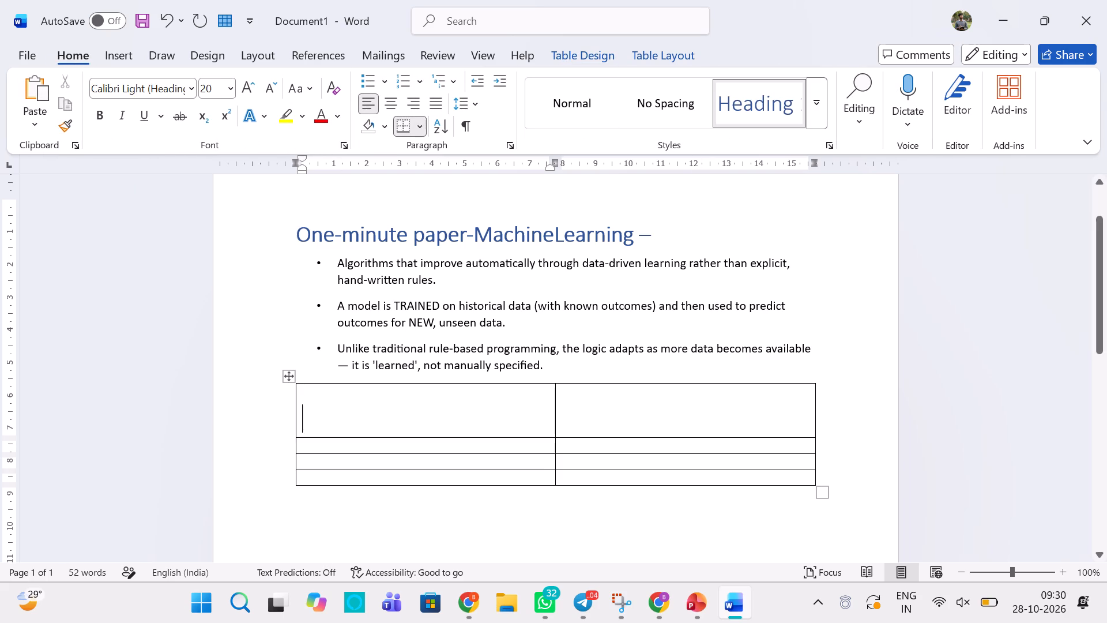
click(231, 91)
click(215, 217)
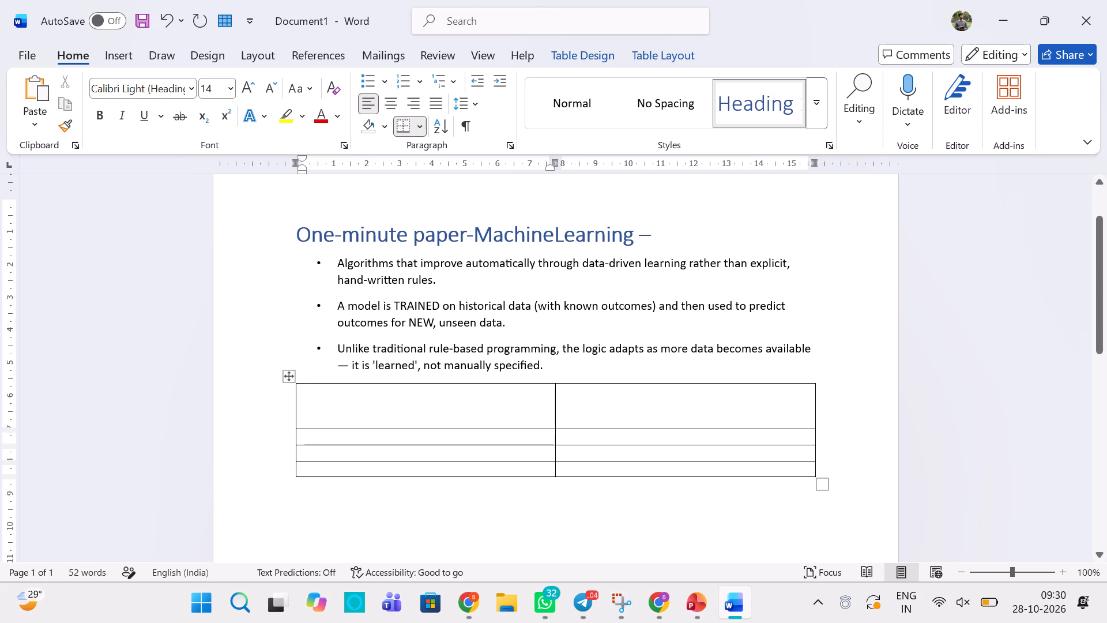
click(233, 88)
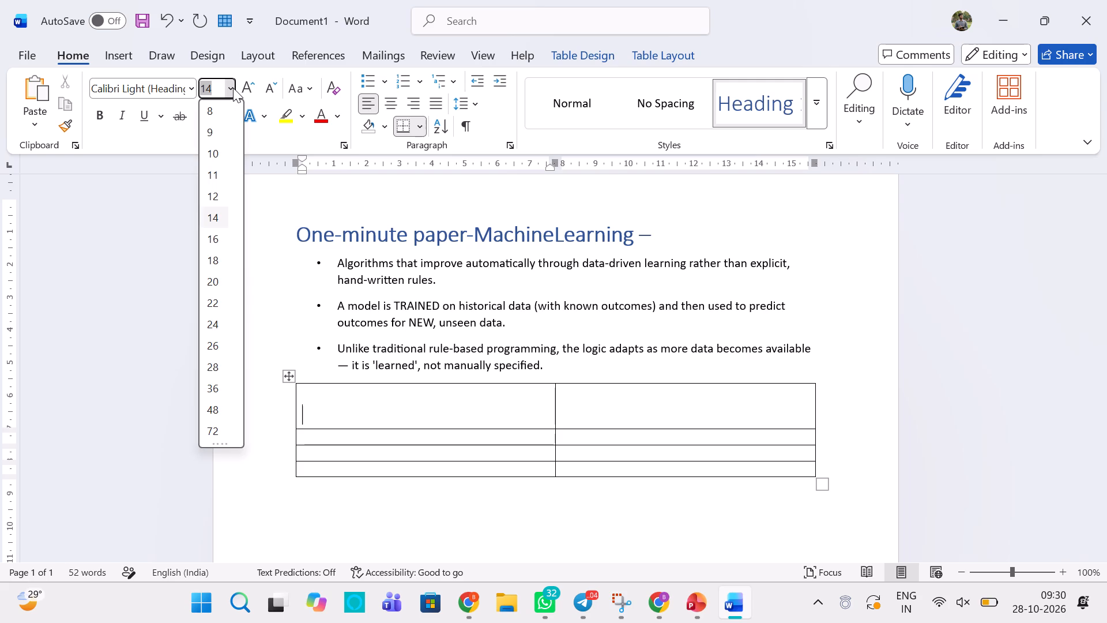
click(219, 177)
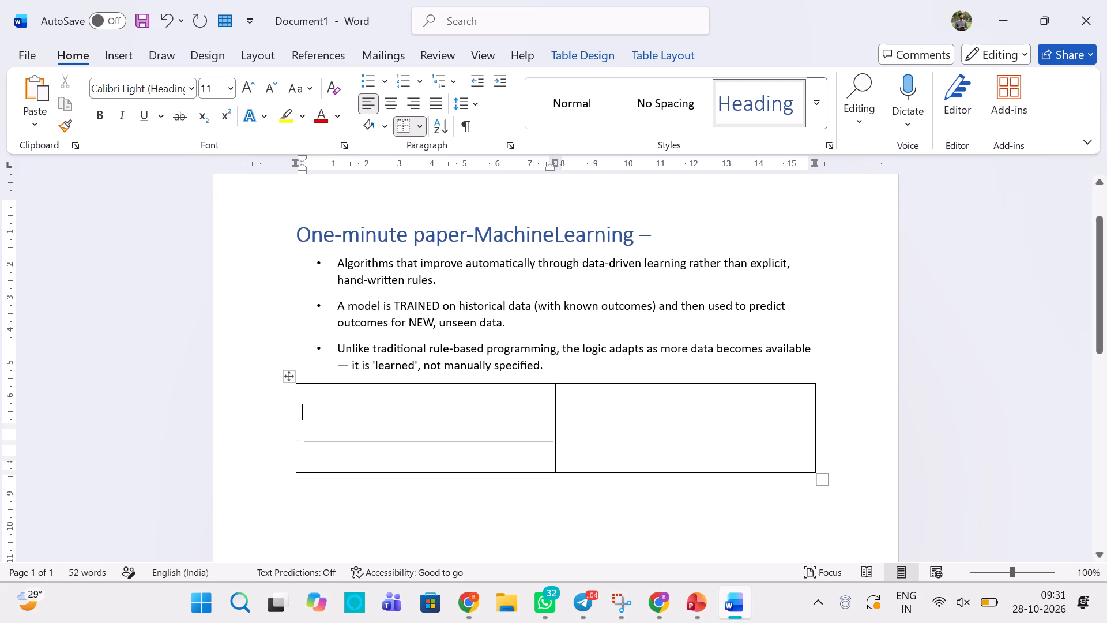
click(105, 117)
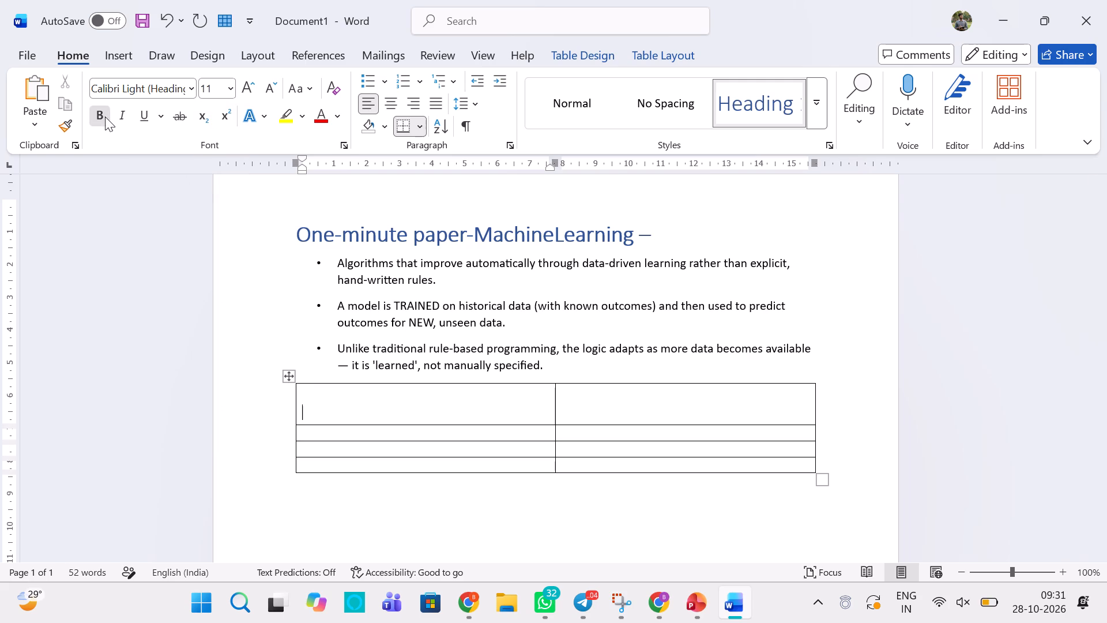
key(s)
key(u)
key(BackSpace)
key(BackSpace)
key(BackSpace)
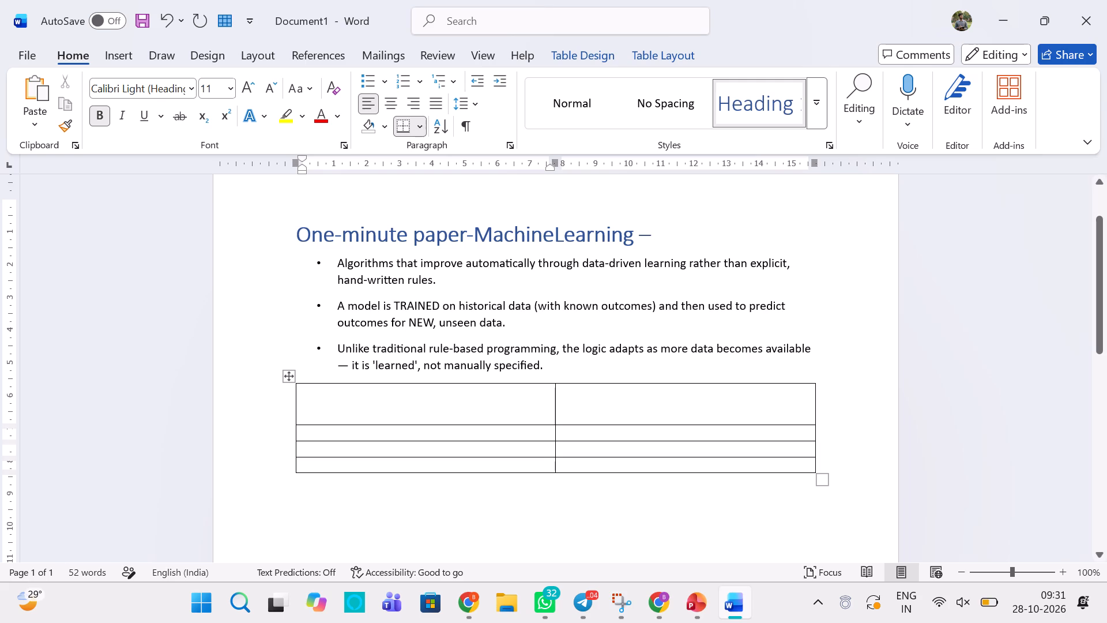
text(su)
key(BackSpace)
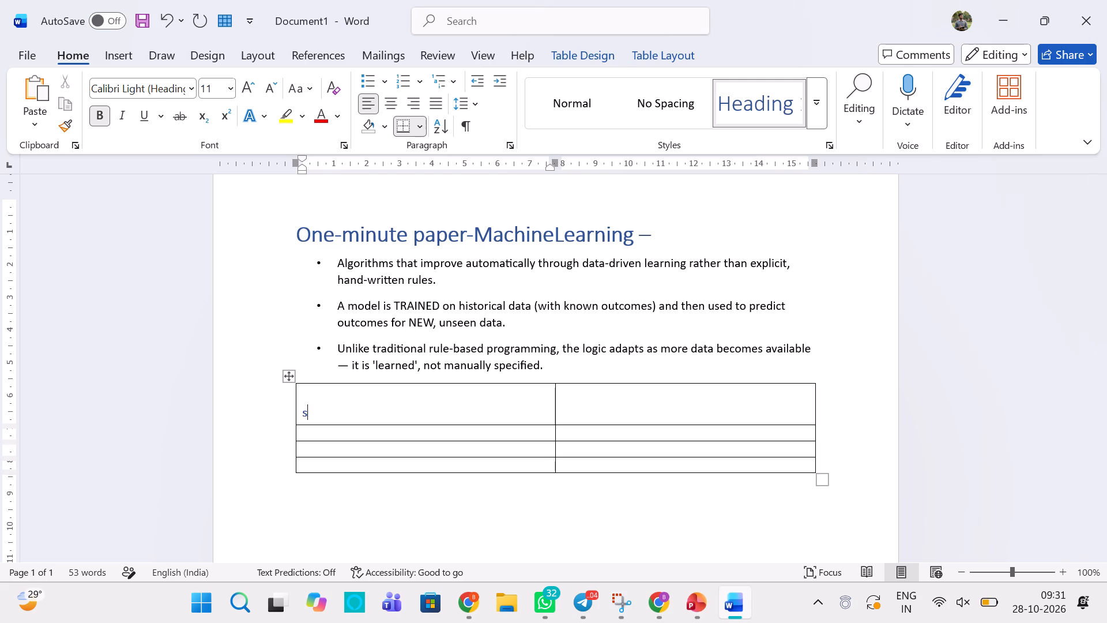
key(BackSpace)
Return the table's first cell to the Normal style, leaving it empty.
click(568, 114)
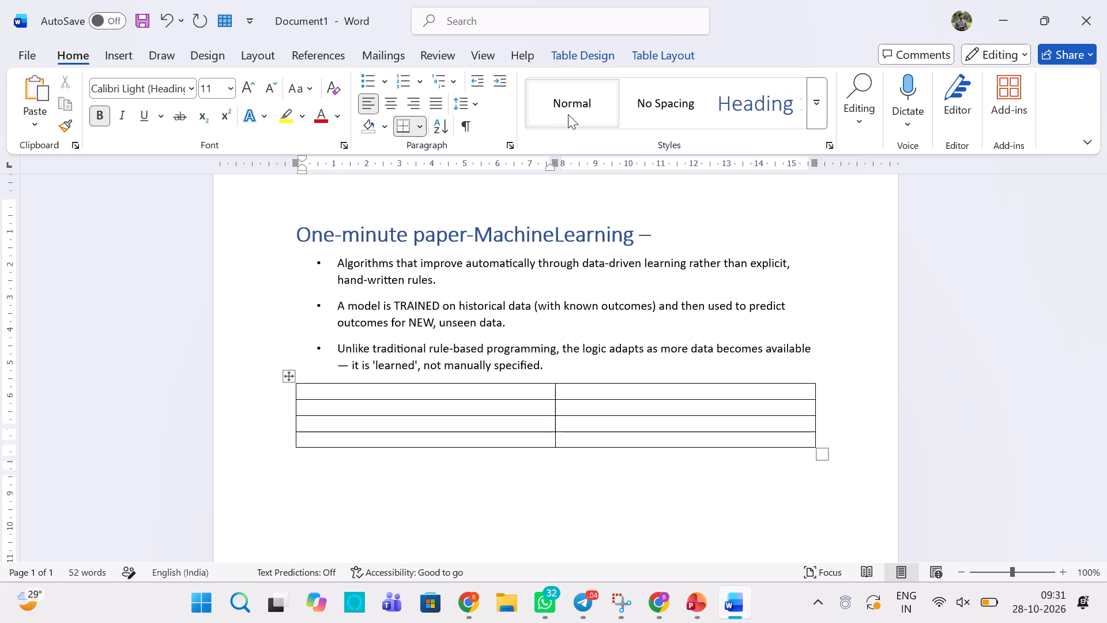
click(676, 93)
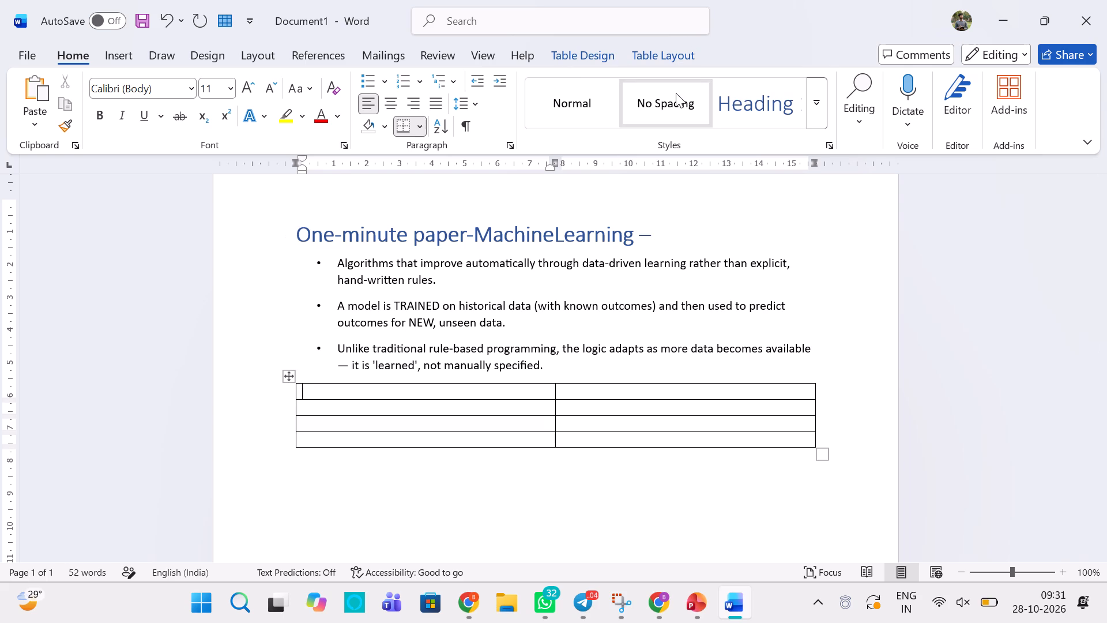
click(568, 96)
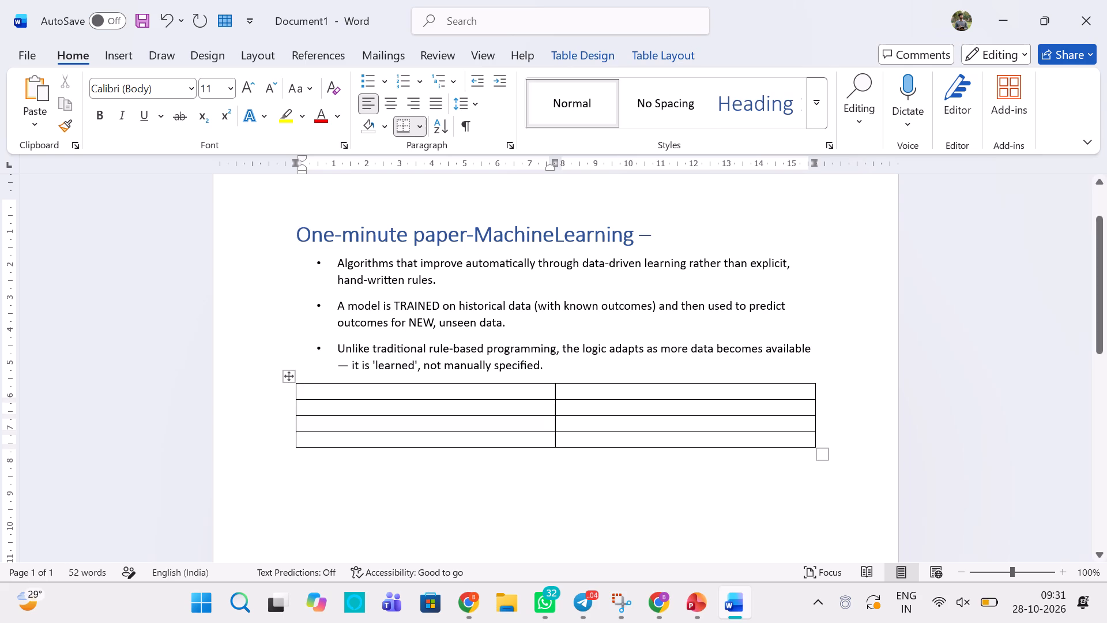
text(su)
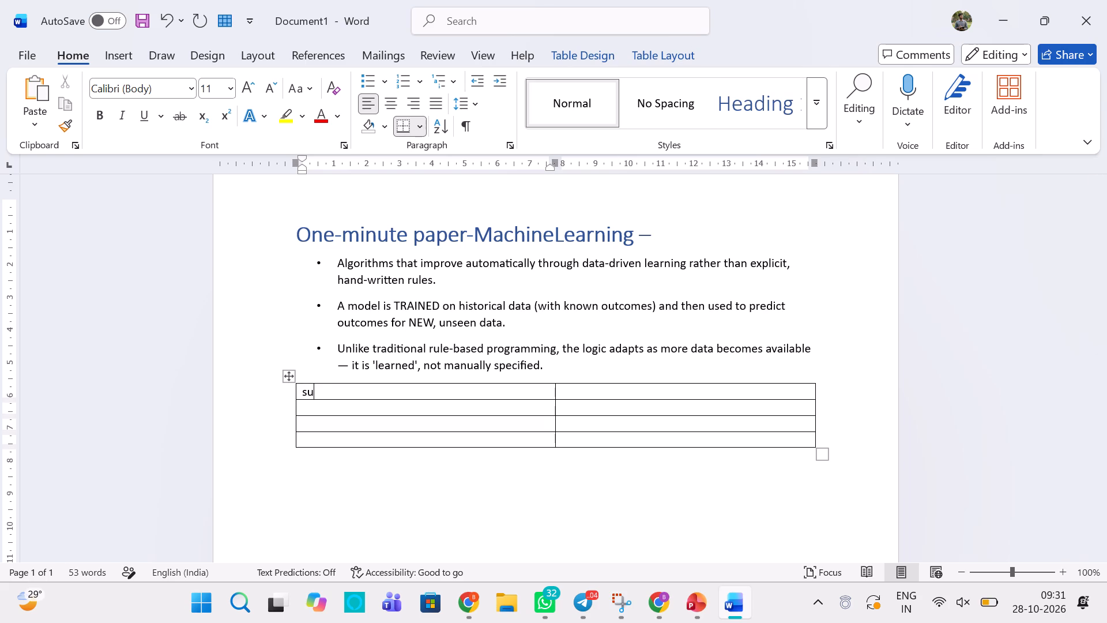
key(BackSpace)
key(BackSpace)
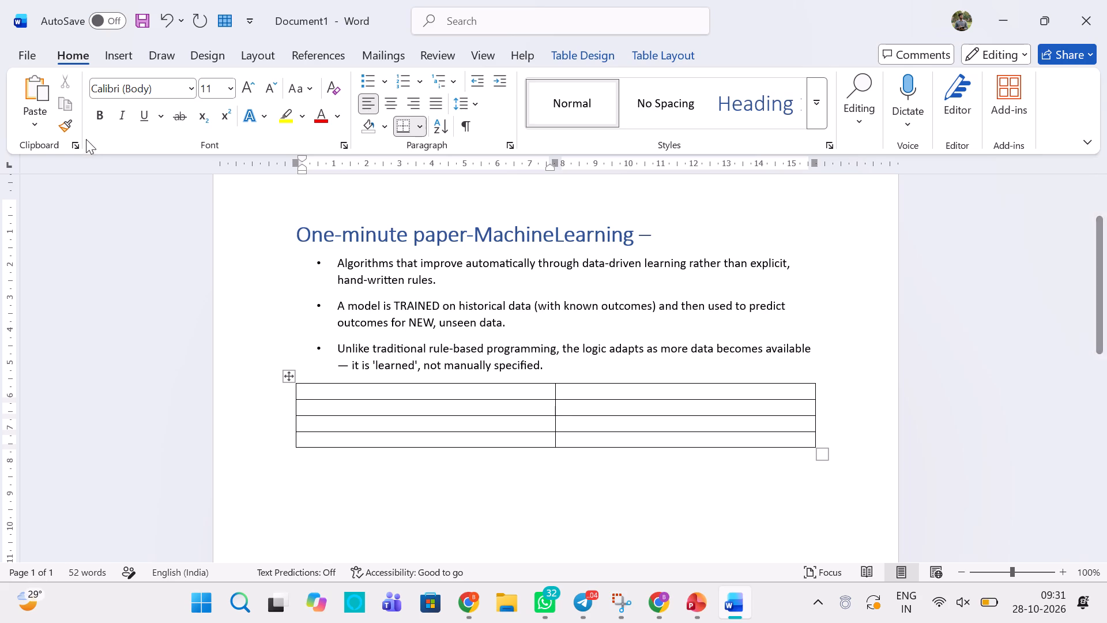
Enter the bold column header "Supervised Machine Leaning" in the table's first cell.
click(102, 115)
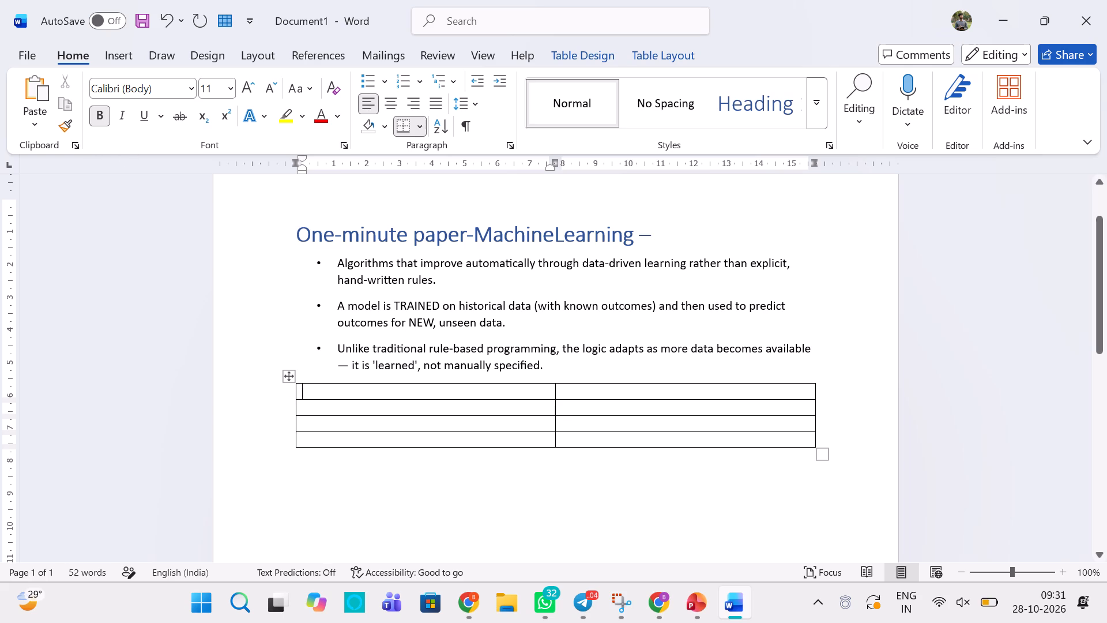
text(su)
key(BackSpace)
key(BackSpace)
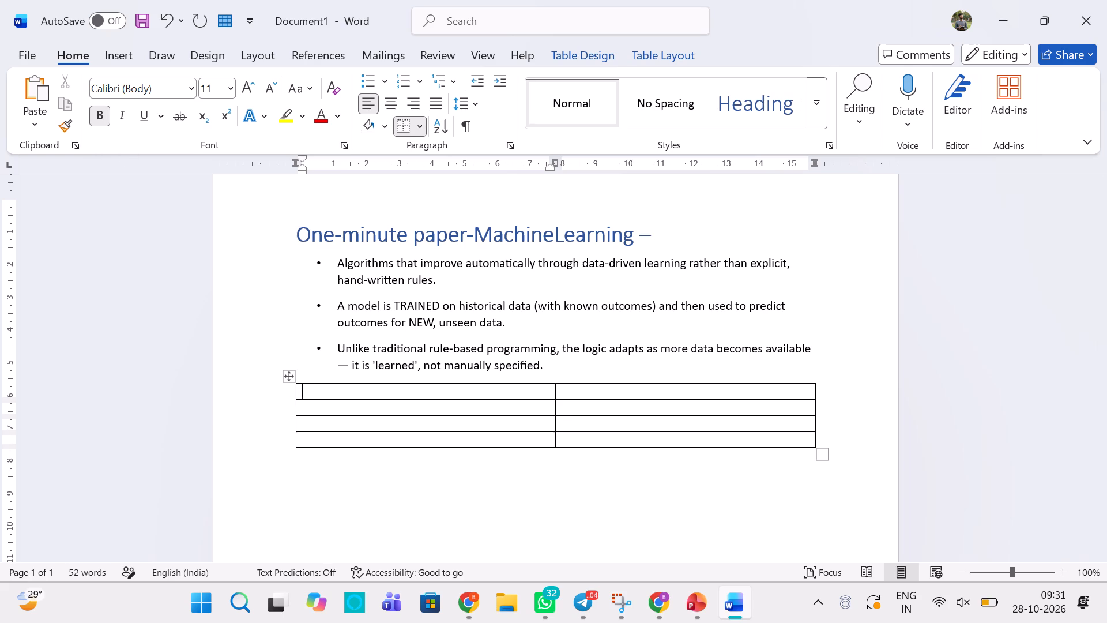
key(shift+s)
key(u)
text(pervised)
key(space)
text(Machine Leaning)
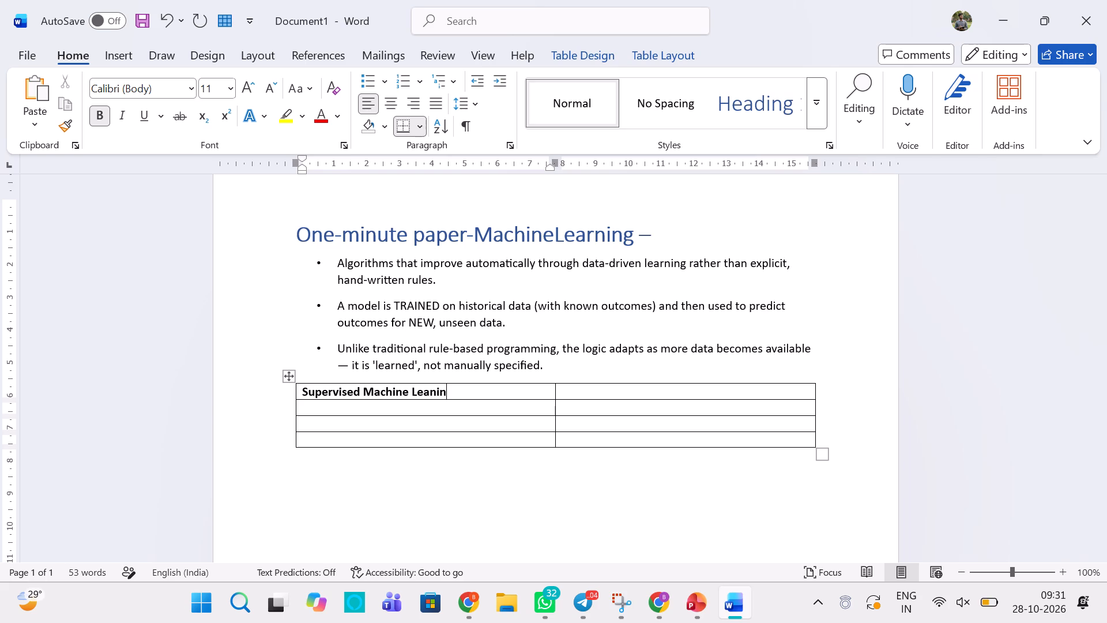
Enter "Unsupervised Machine Learning" as the header of the table's second column.
click(582, 396)
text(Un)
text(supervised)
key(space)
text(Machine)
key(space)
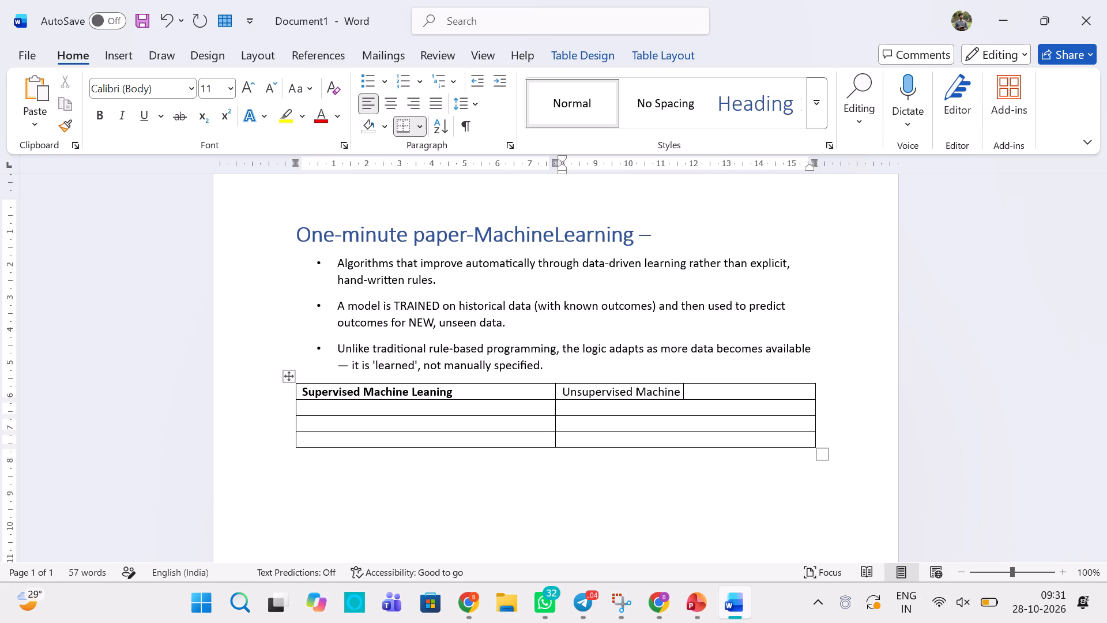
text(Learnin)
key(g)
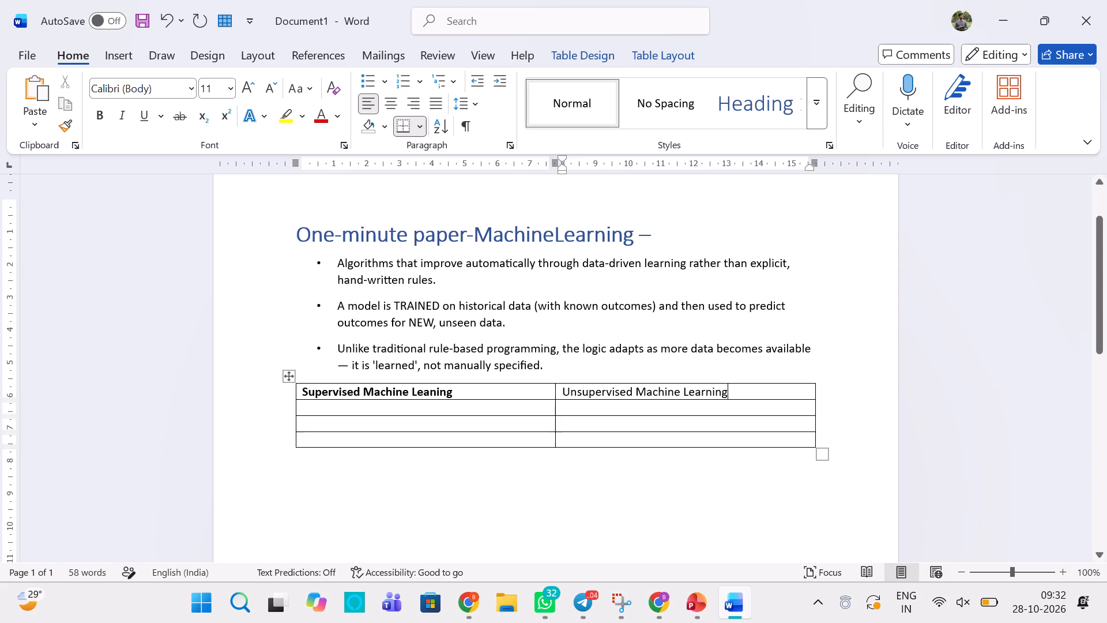
Correct the spelling of the first column's header to "Supervised Machine Learning".
click(428, 393)
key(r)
Make the "Unsupervised Machine Learning" column header bold.
drag(561, 389, 723, 394)
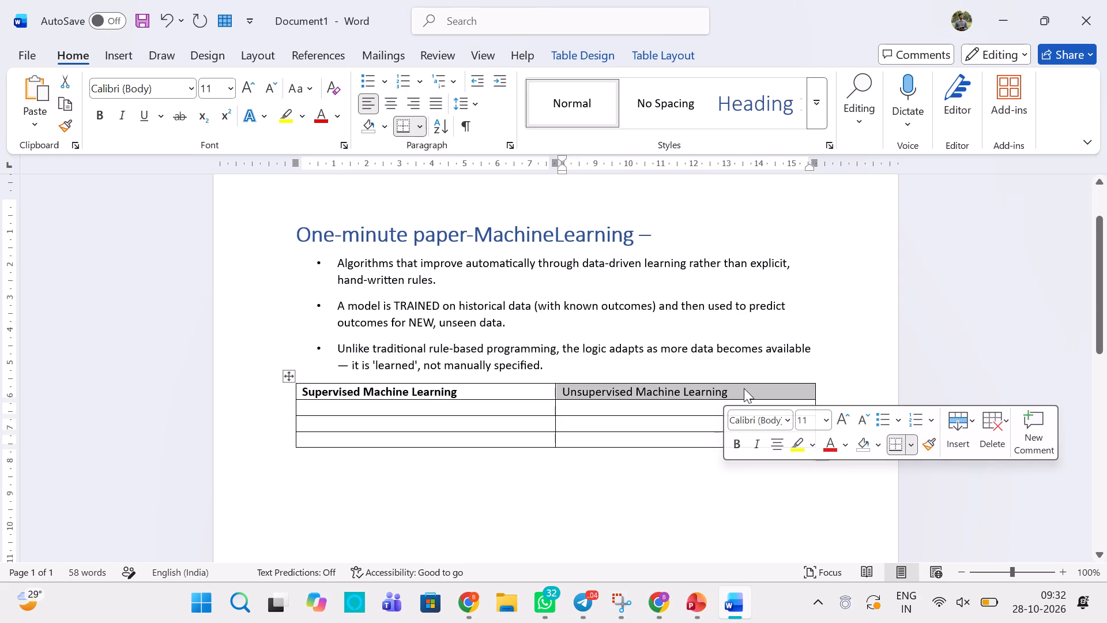
click(737, 439)
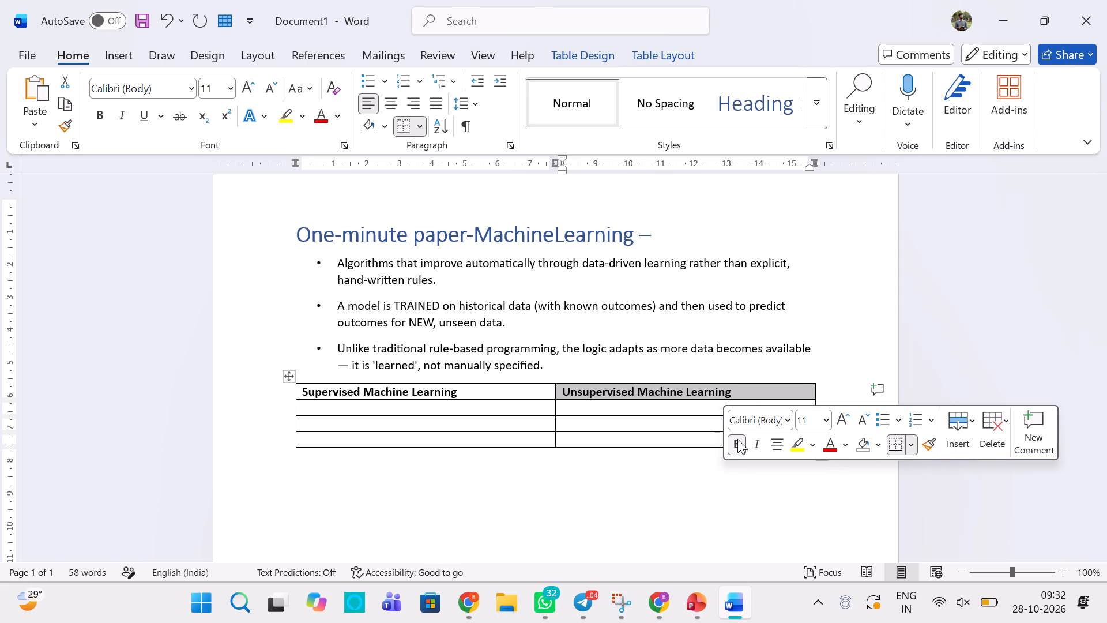
Copy the first three Supervised Learning bullets from slide 4 of the Session 28 presentation into the Word table cell under "Supervised Machine Learning".
click(825, 351)
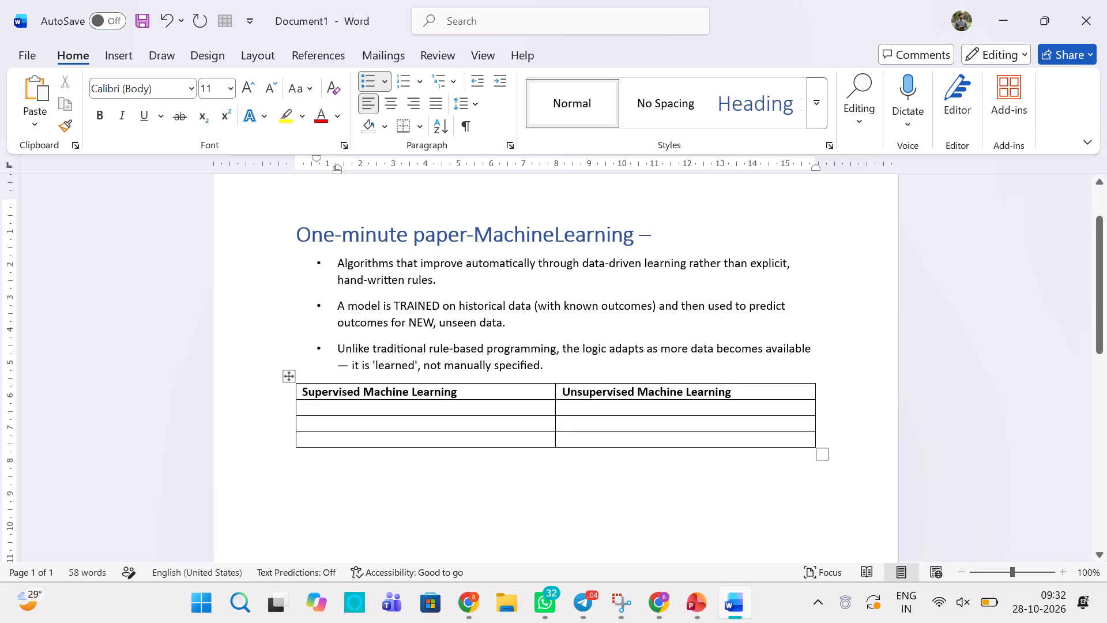
click(389, 414)
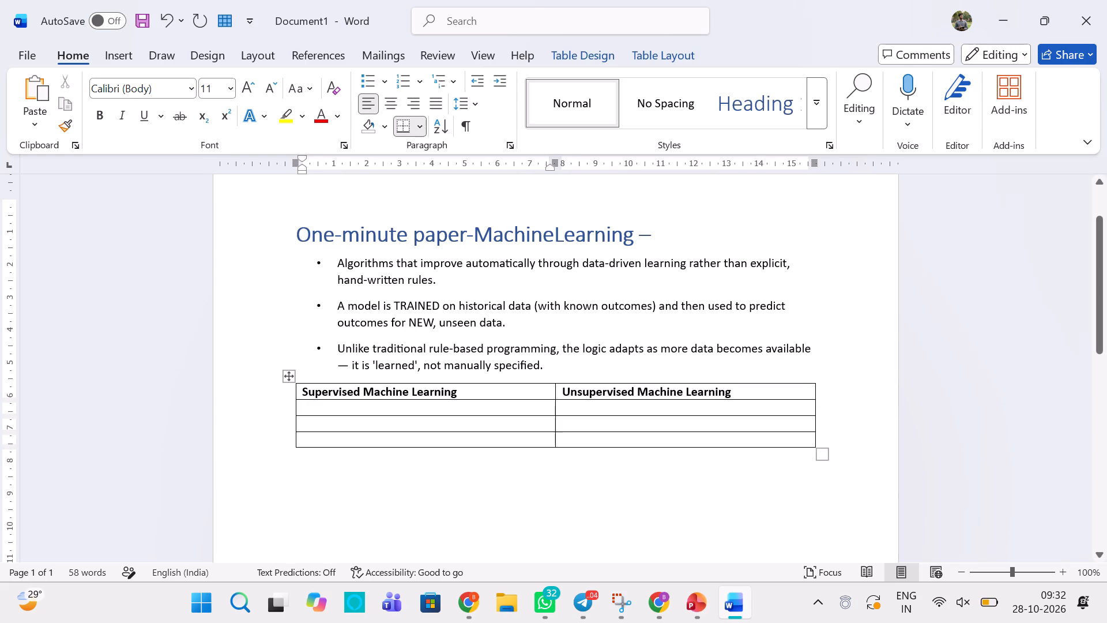
click(701, 602)
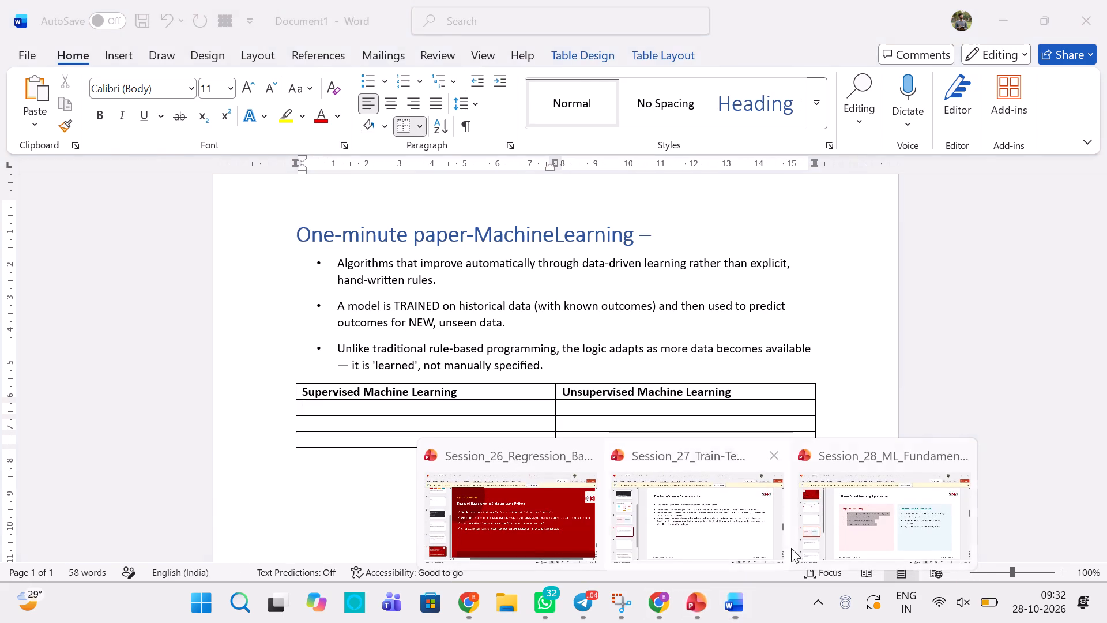
click(853, 546)
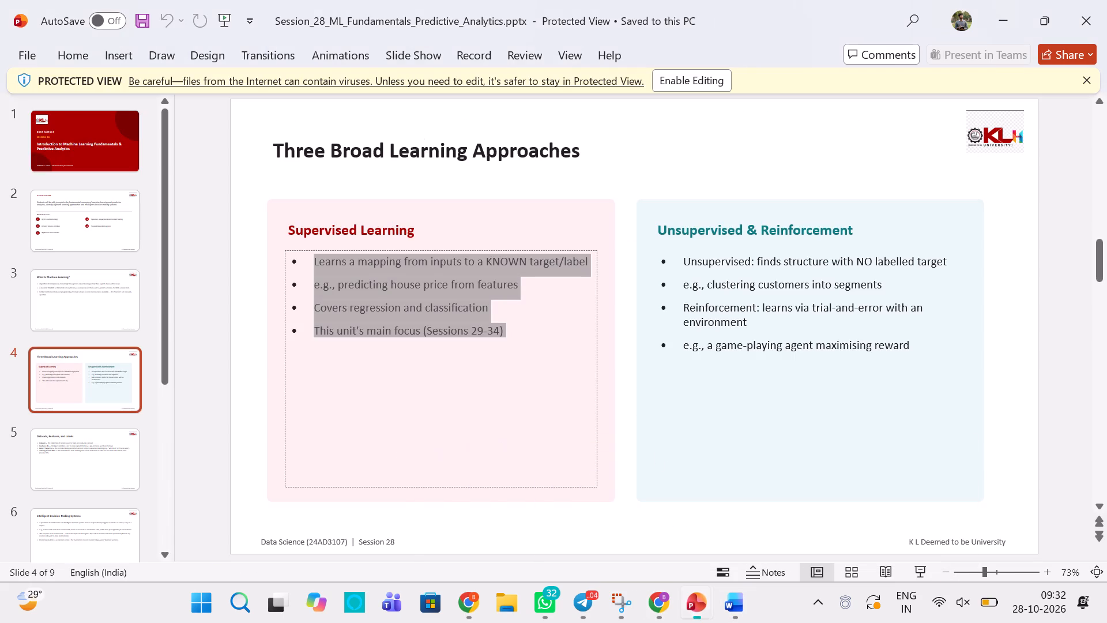
click(398, 453)
drag(312, 256, 512, 336)
drag(512, 336, 512, 313)
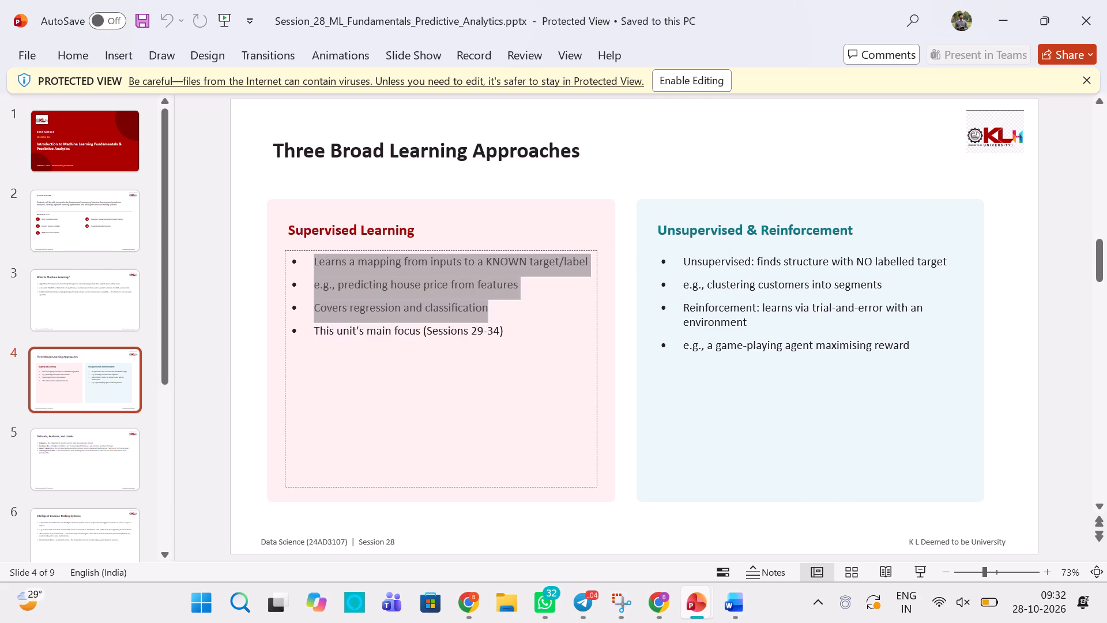
key(ctrl+c)
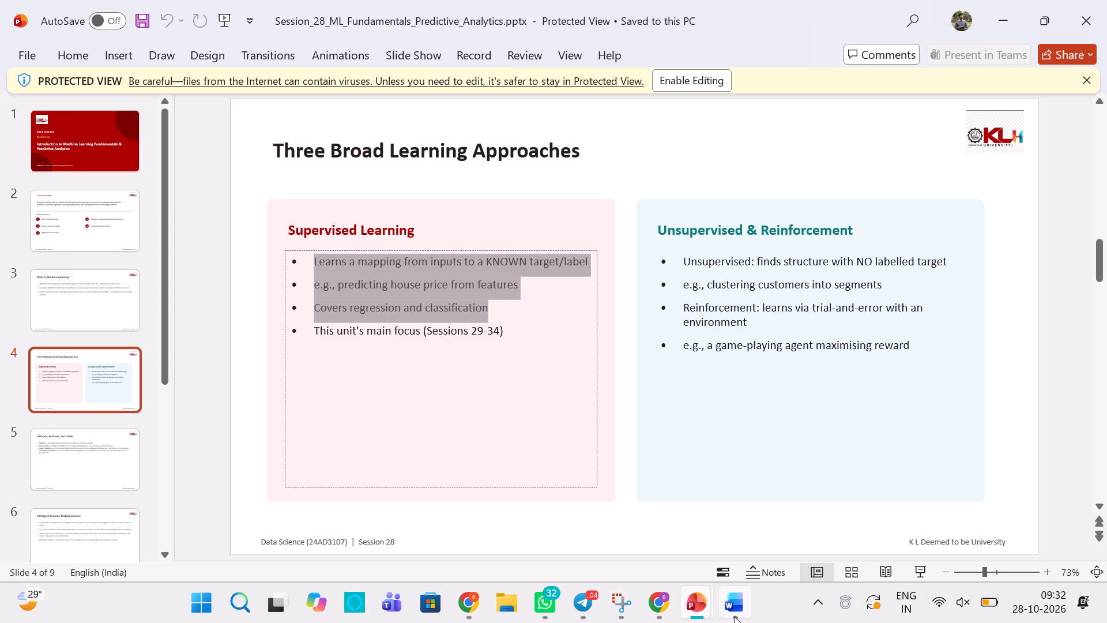
click(734, 616)
key(ctrl+v)
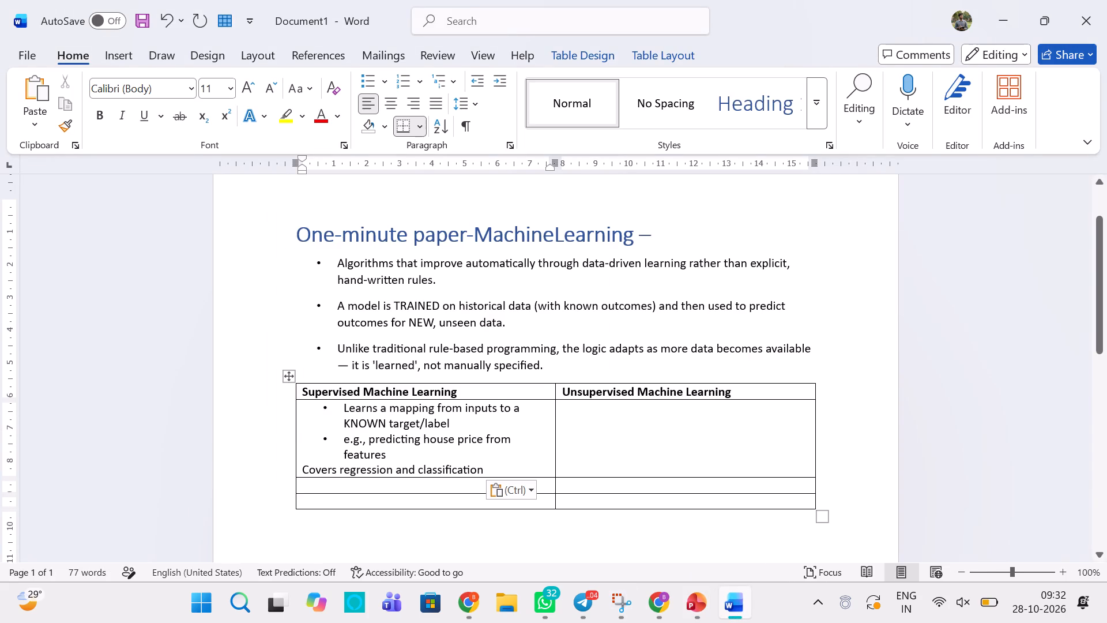
Move "Covers regression and classification" into the cell below in the same column and remove the empty line left behind.
drag(320, 433, 339, 438)
drag(302, 467, 477, 471)
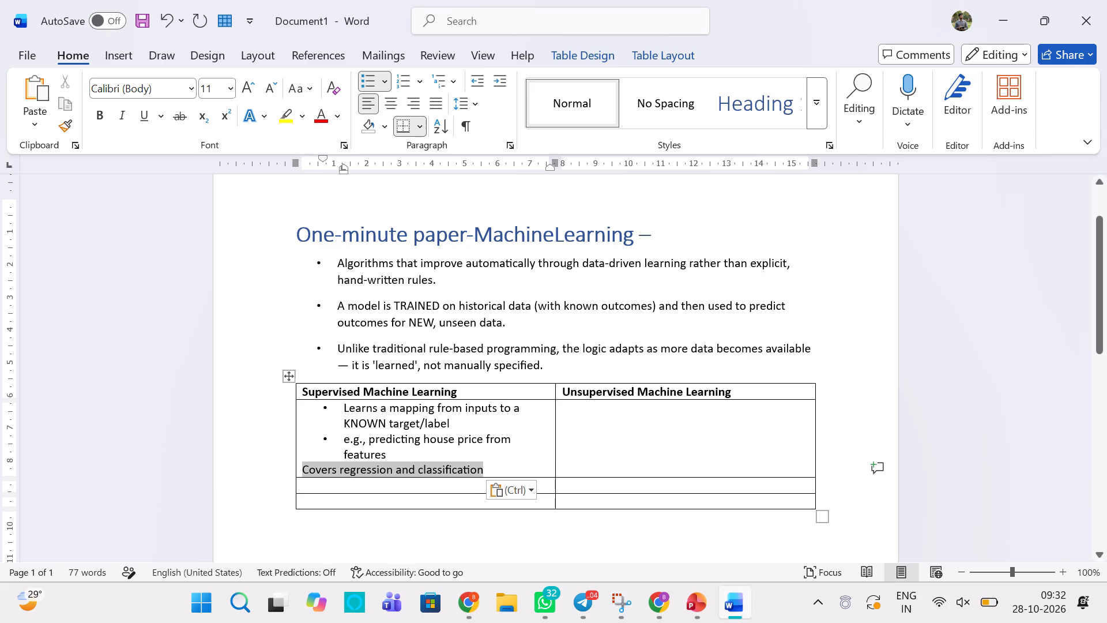
key(ctrl+x)
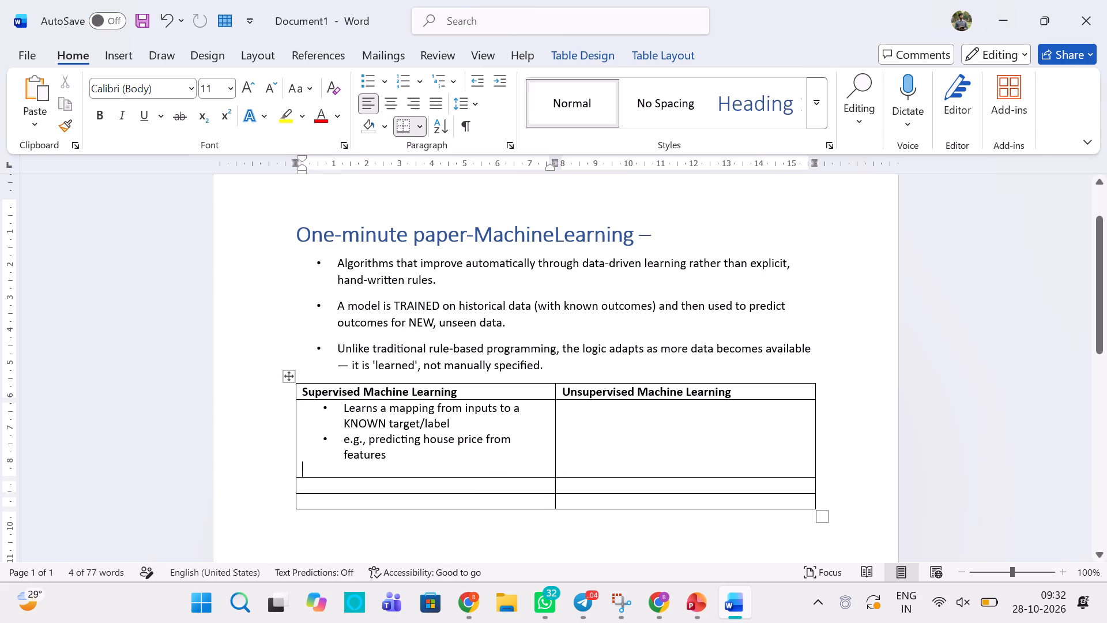
click(351, 490)
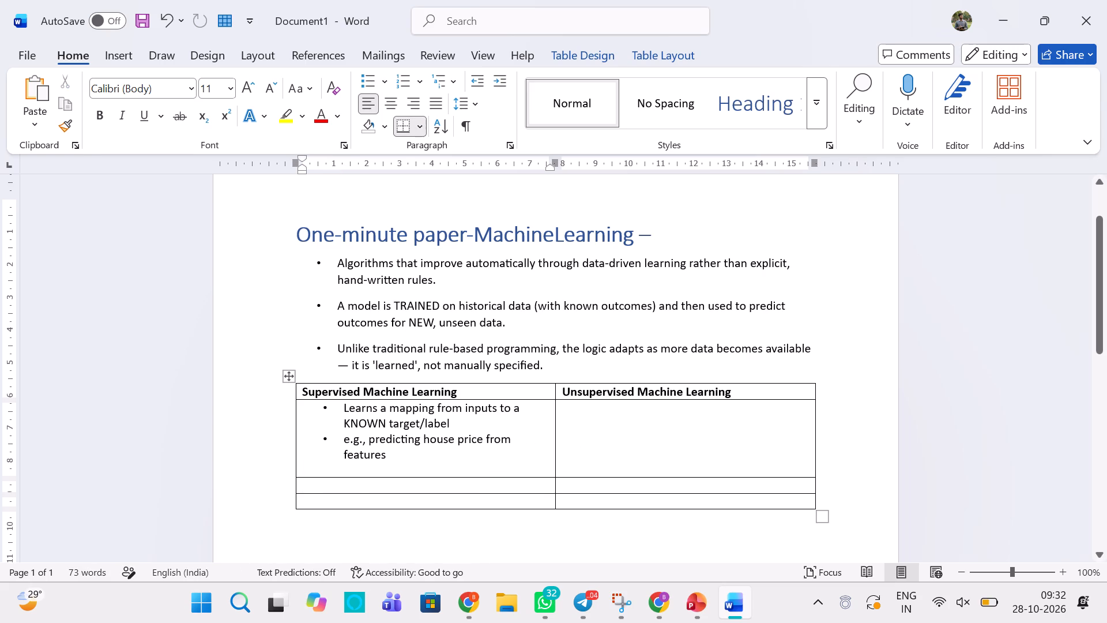
key(ctrl+v)
click(323, 473)
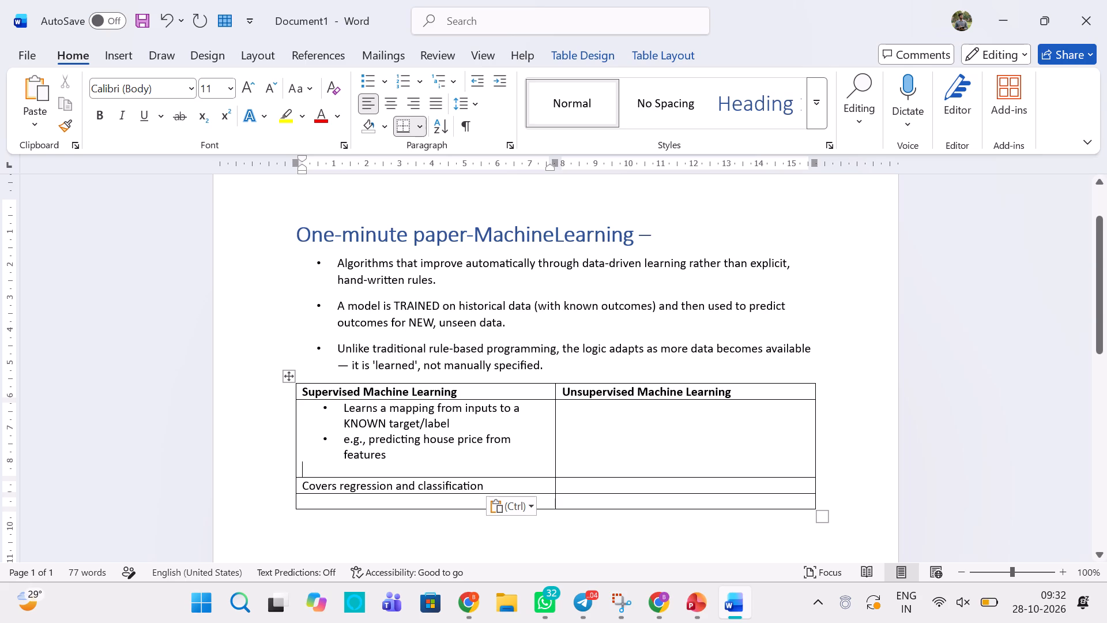
key(BackSpace)
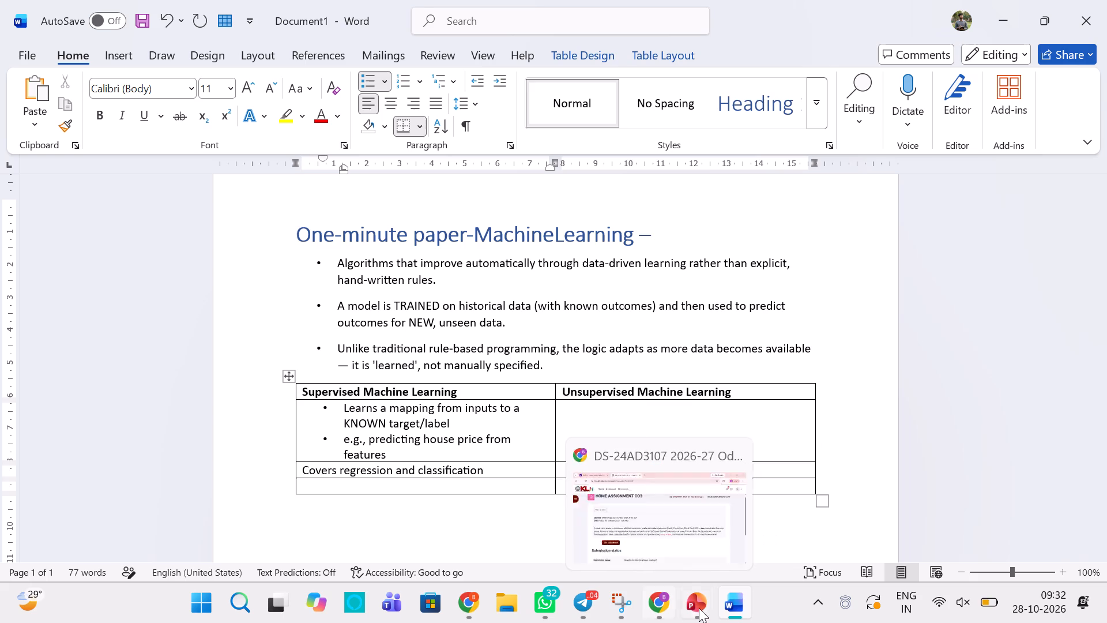
Copy the first three Unsupervised & Reinforcement bullets from the Session 28 slide into the Word table cell under "Unsupervised Machine Learning".
click(837, 537)
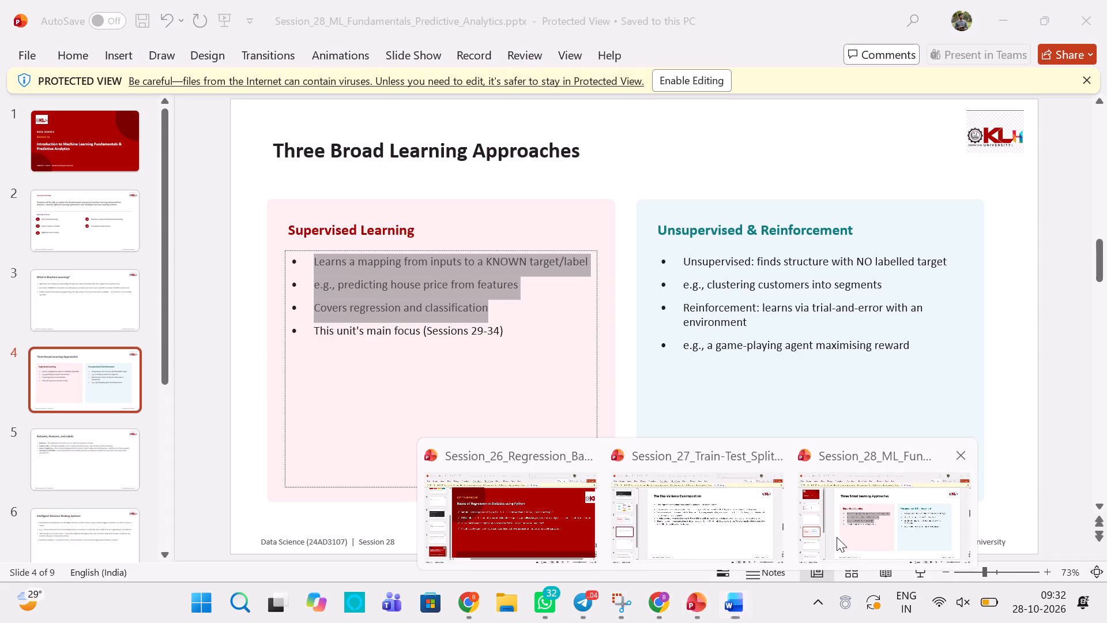
drag(679, 261, 742, 320)
key(ctrl+c)
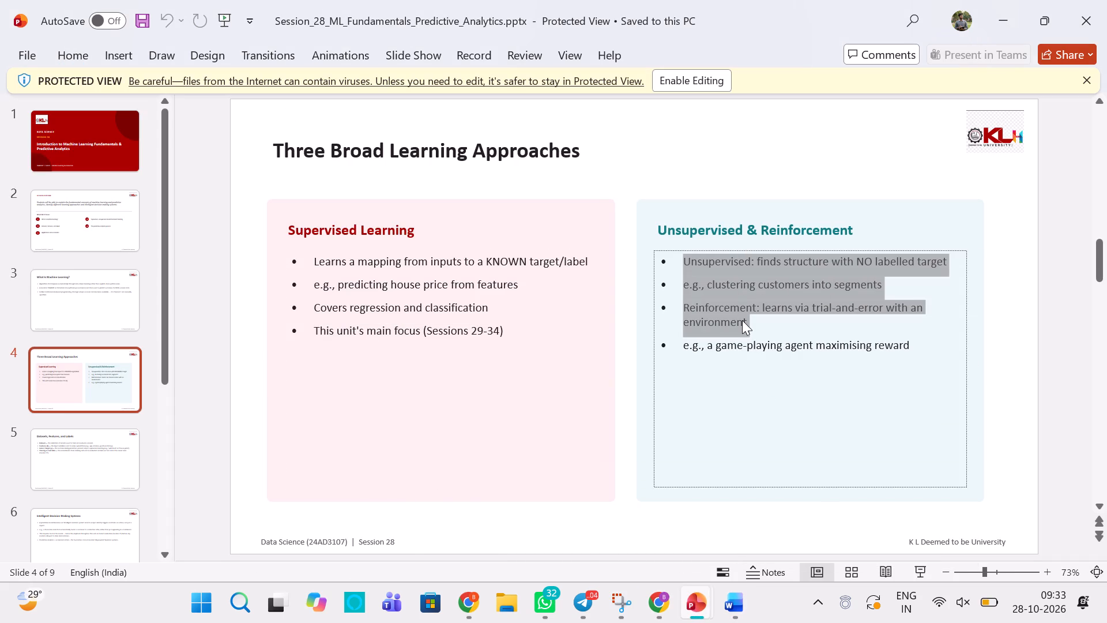
click(731, 605)
click(601, 427)
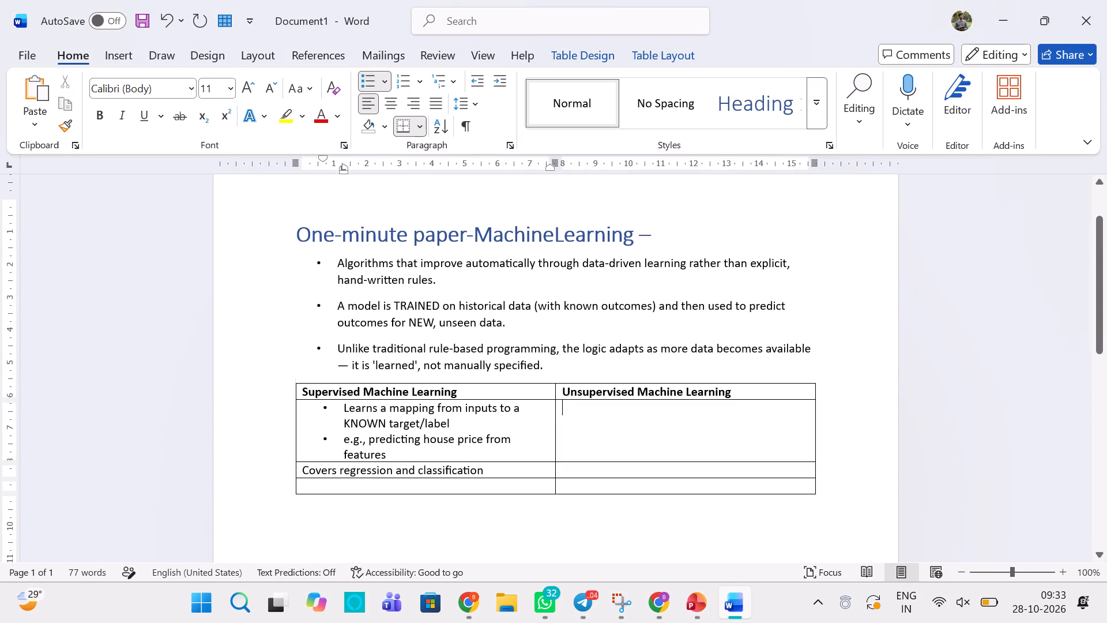
key(ctrl+v)
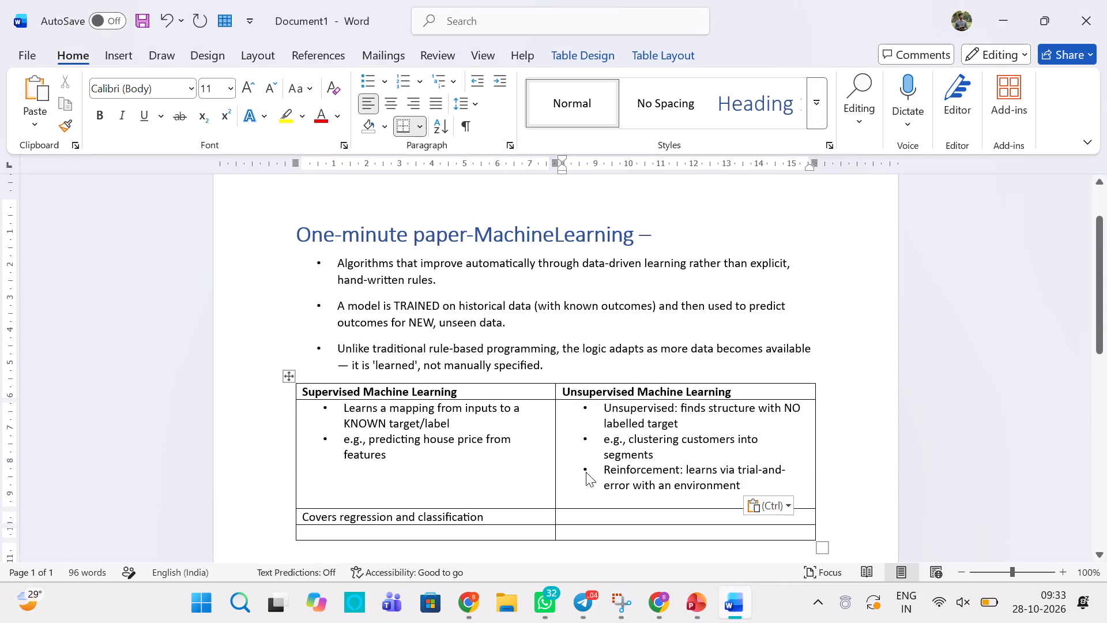
Move the "Reinforcement: learns via trial-and-error with an environment" bullet into the cell below and remove the empty bullet left behind.
drag(597, 470, 686, 491)
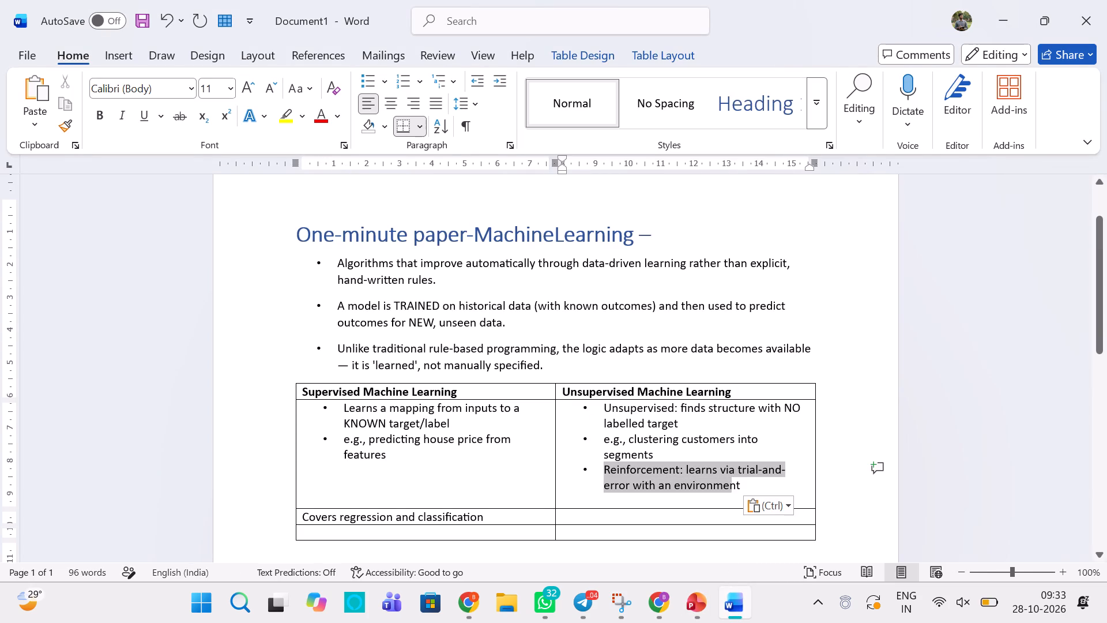
drag(686, 491, 694, 493)
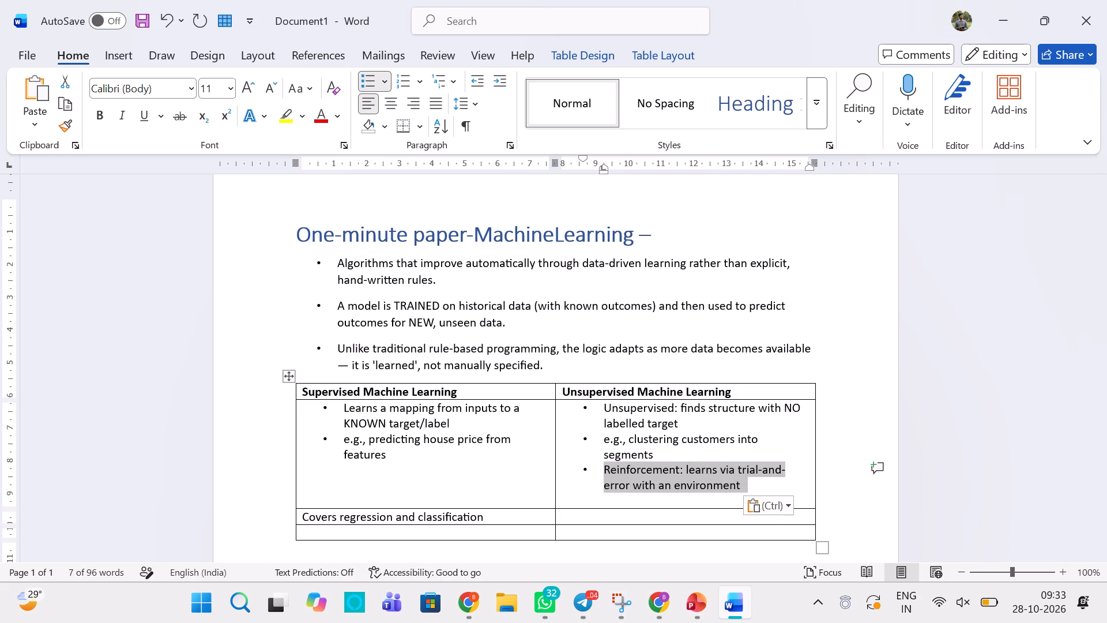
key(ctrl+x)
click(593, 486)
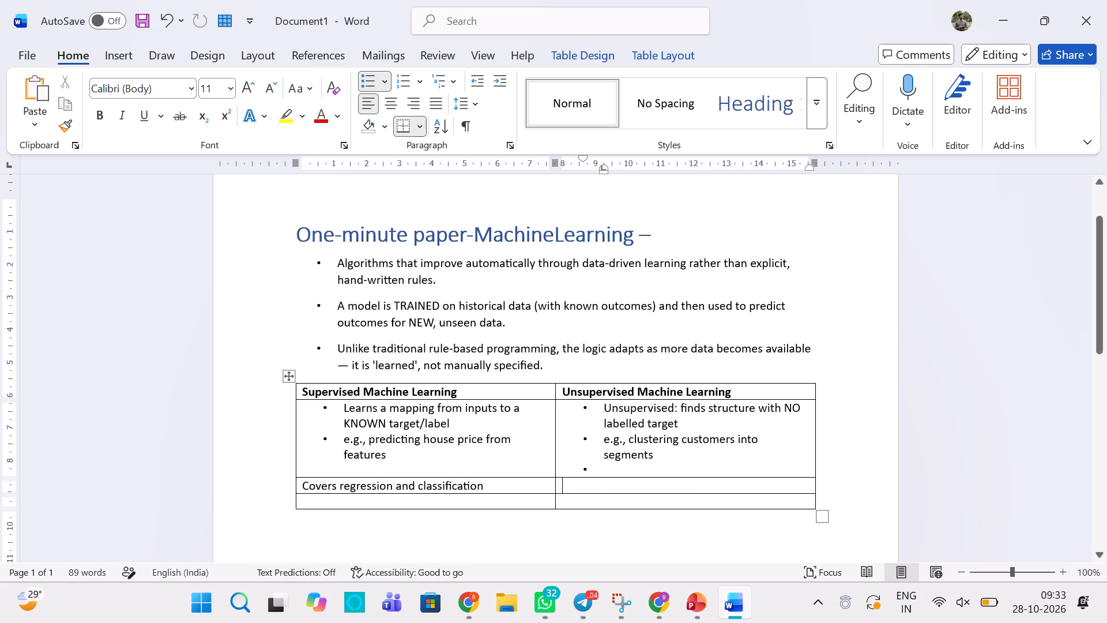
key(ctrl+v)
click(600, 471)
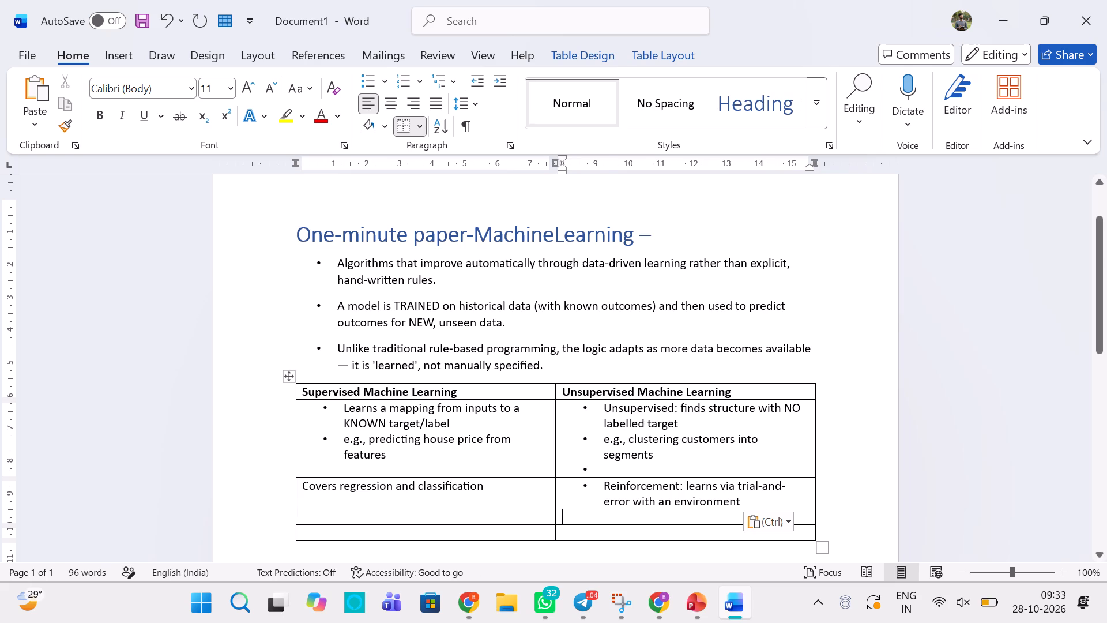
key(BackSpace)
key(BackSpace)
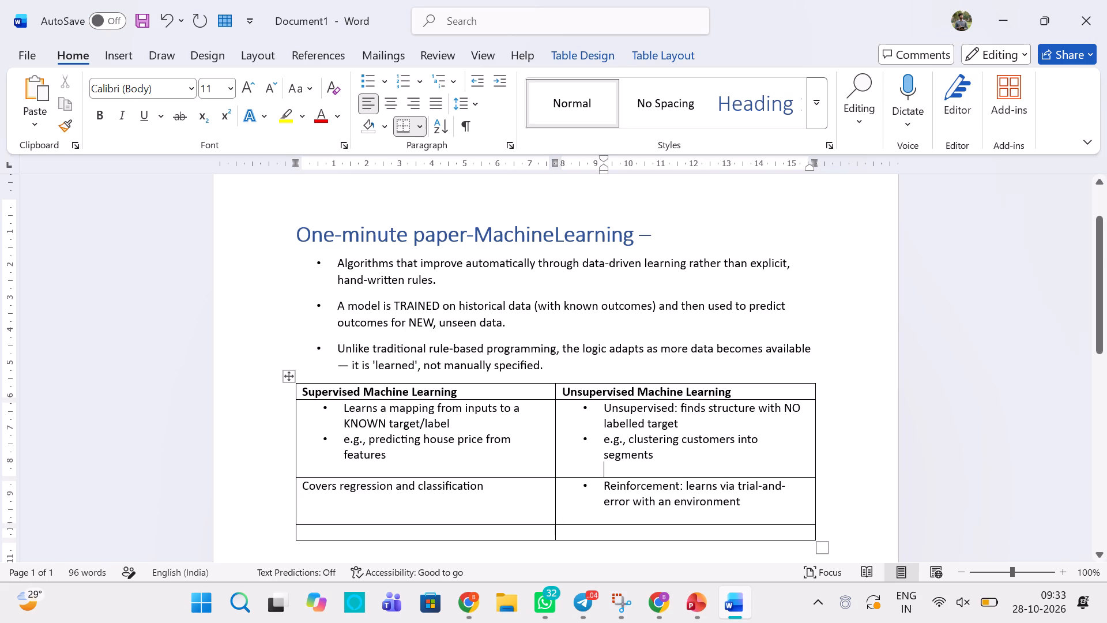
key(BackSpace)
key(BackSpace)
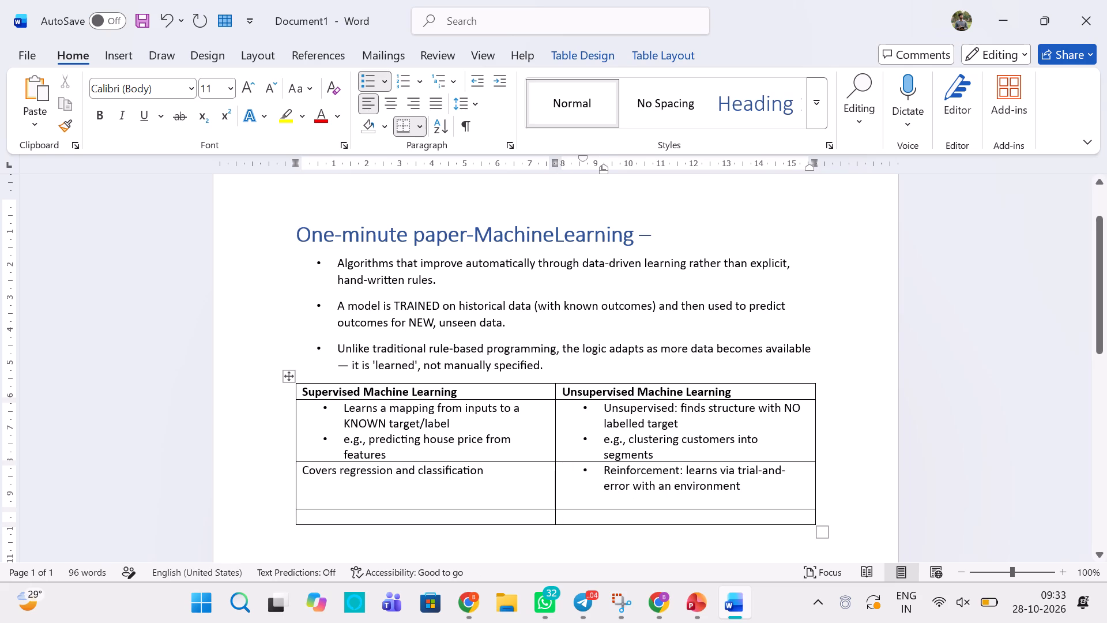
Delete the entire empty last row of the comparison table.
click(717, 521)
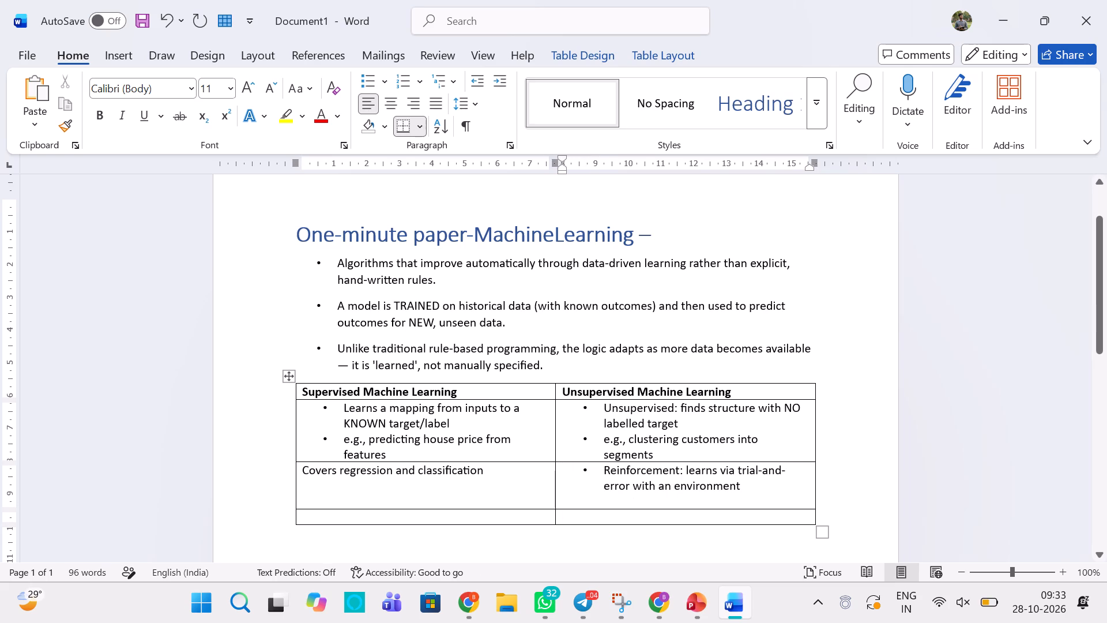
right_click(296, 521)
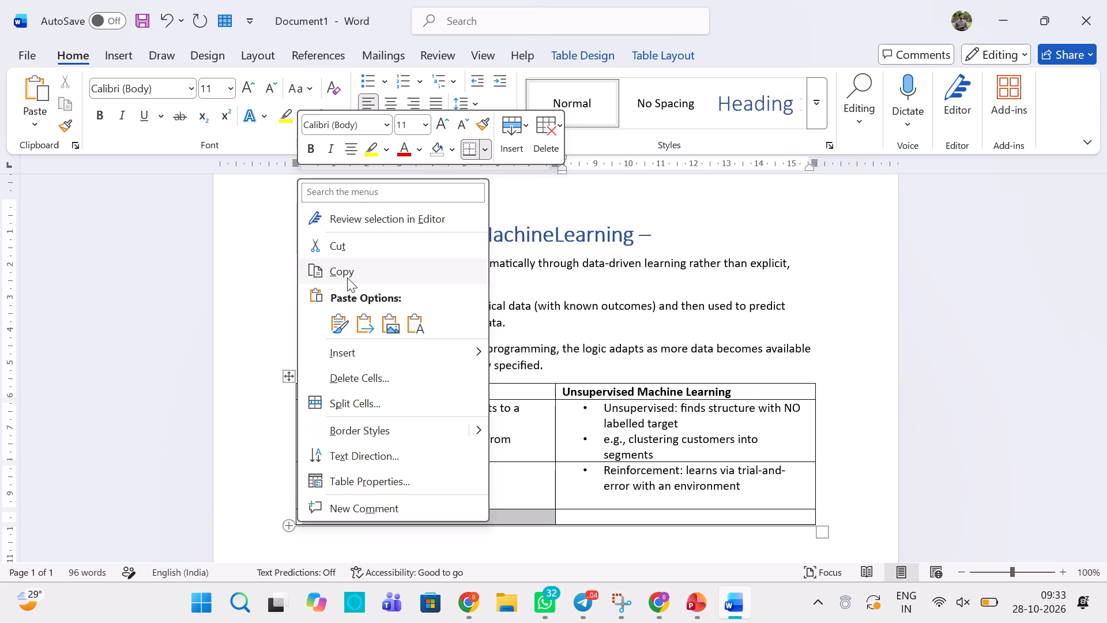
click(357, 373)
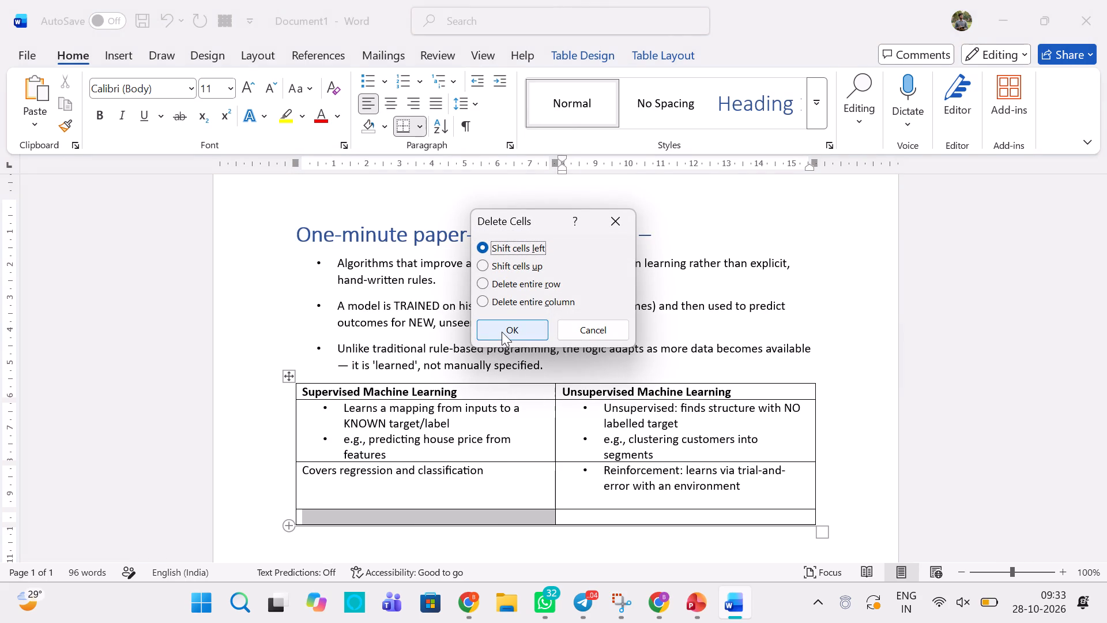
click(481, 286)
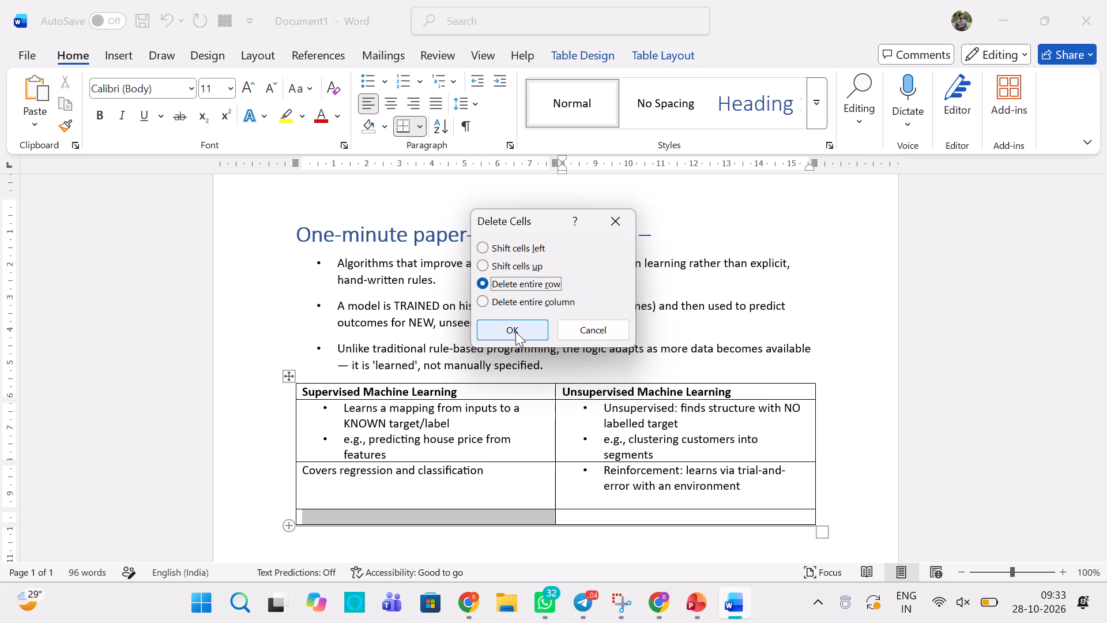
click(514, 331)
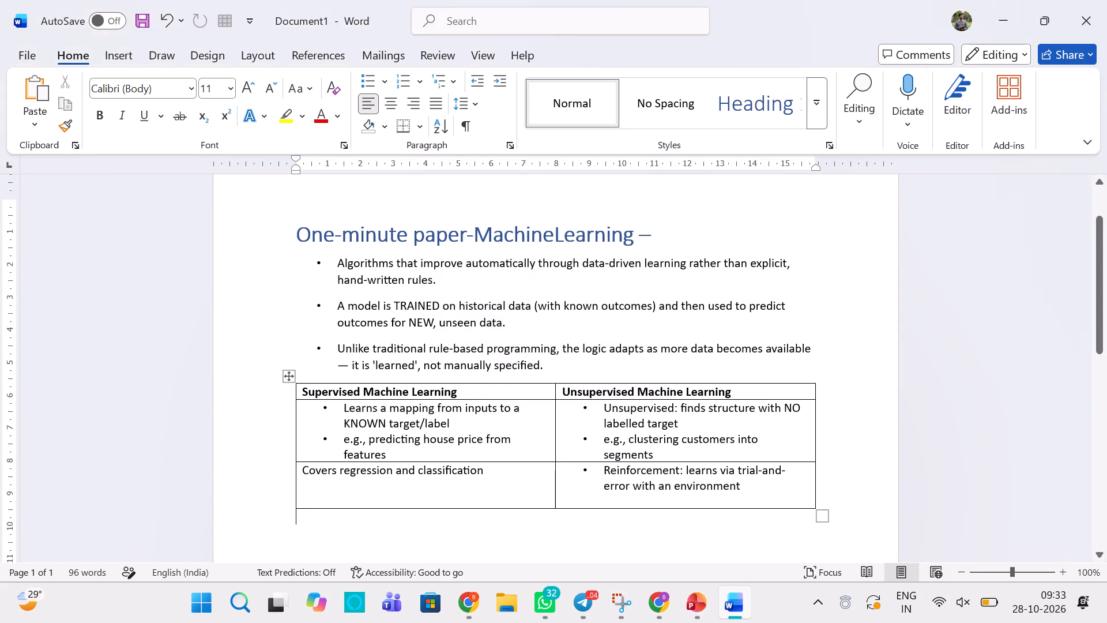
Switch to the Session 28 presentation and show slide 5, "Datasets, Features, and Labels".
scroll(755, 449, down, 1)
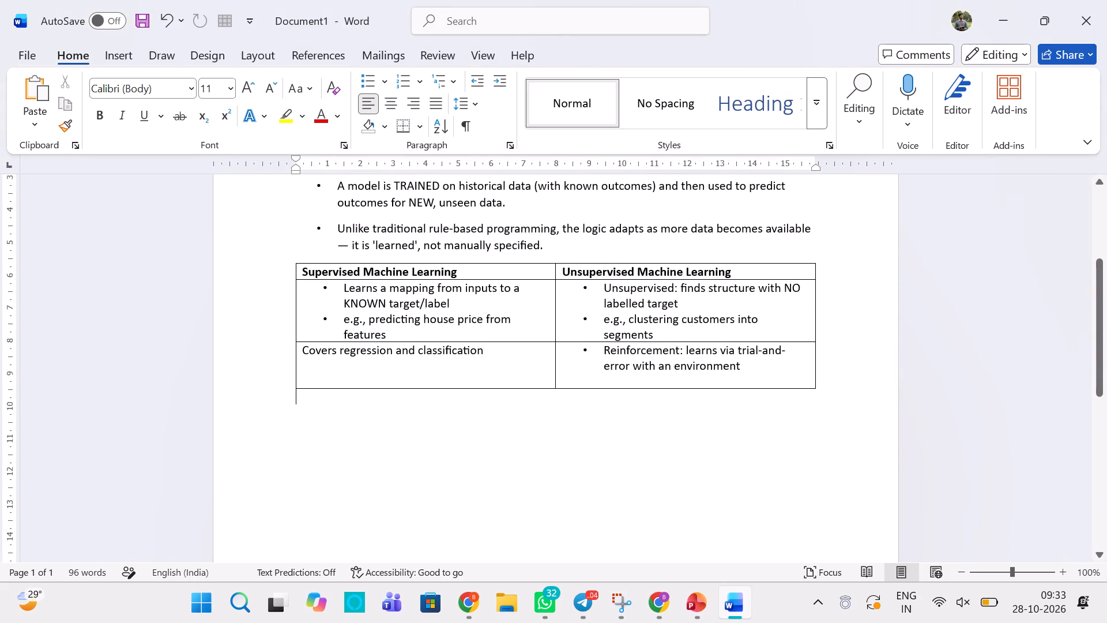
scroll(664, 421, down, 1)
scroll(724, 484, down, 1)
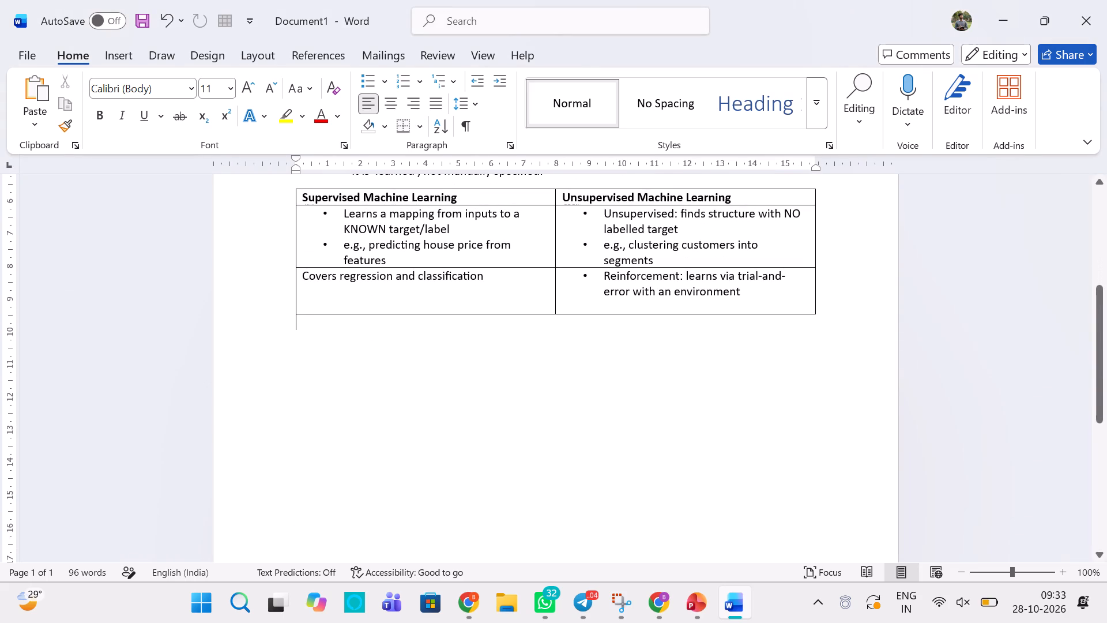
click(691, 606)
click(893, 536)
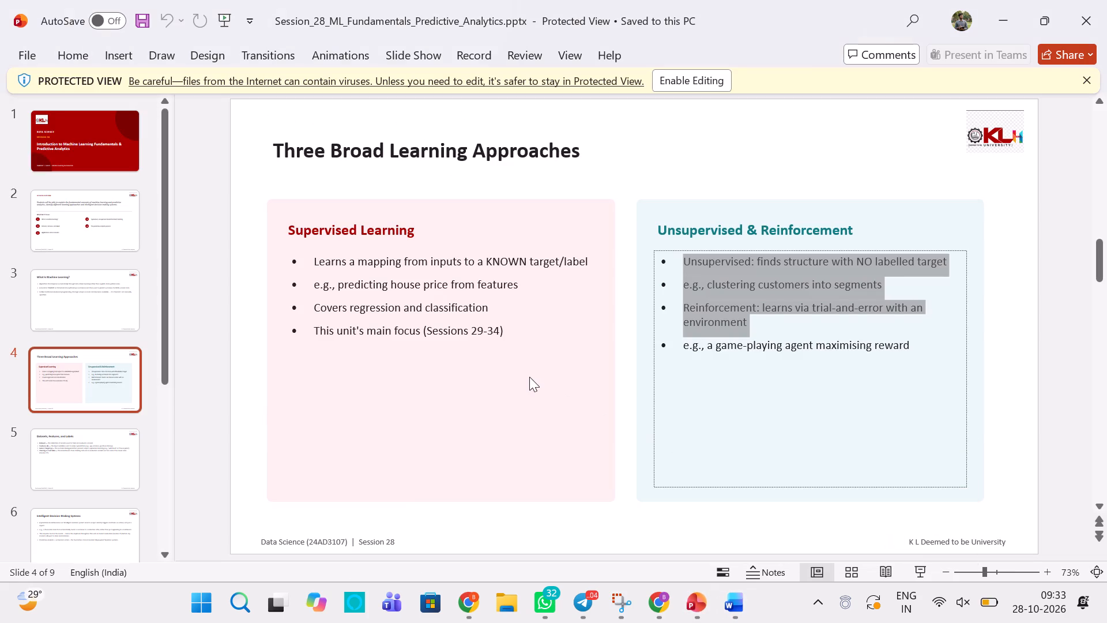
click(529, 377)
click(84, 446)
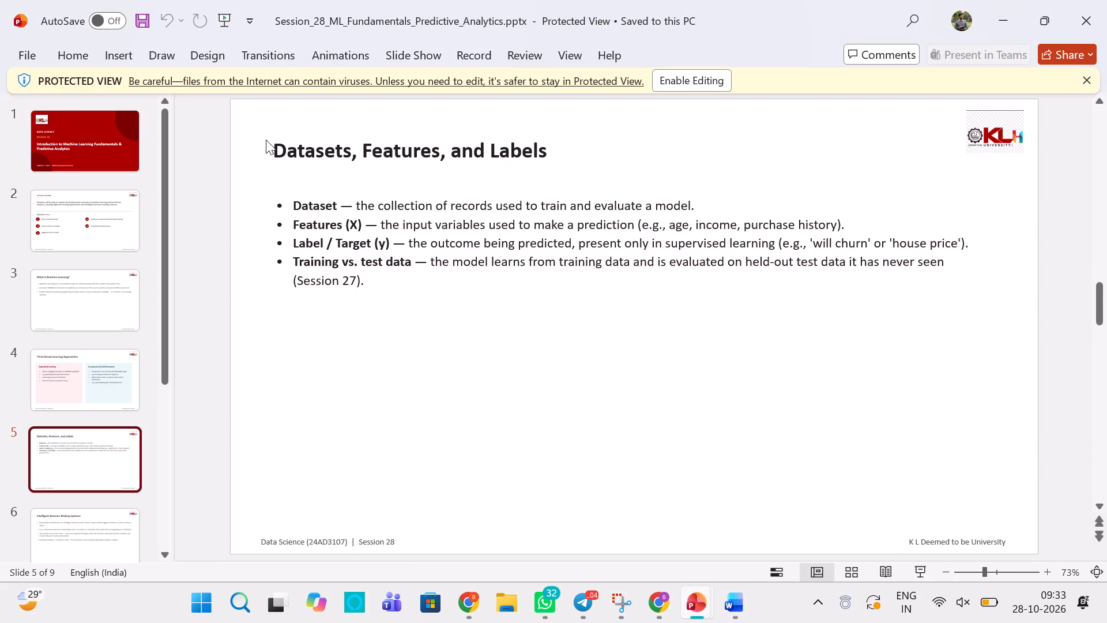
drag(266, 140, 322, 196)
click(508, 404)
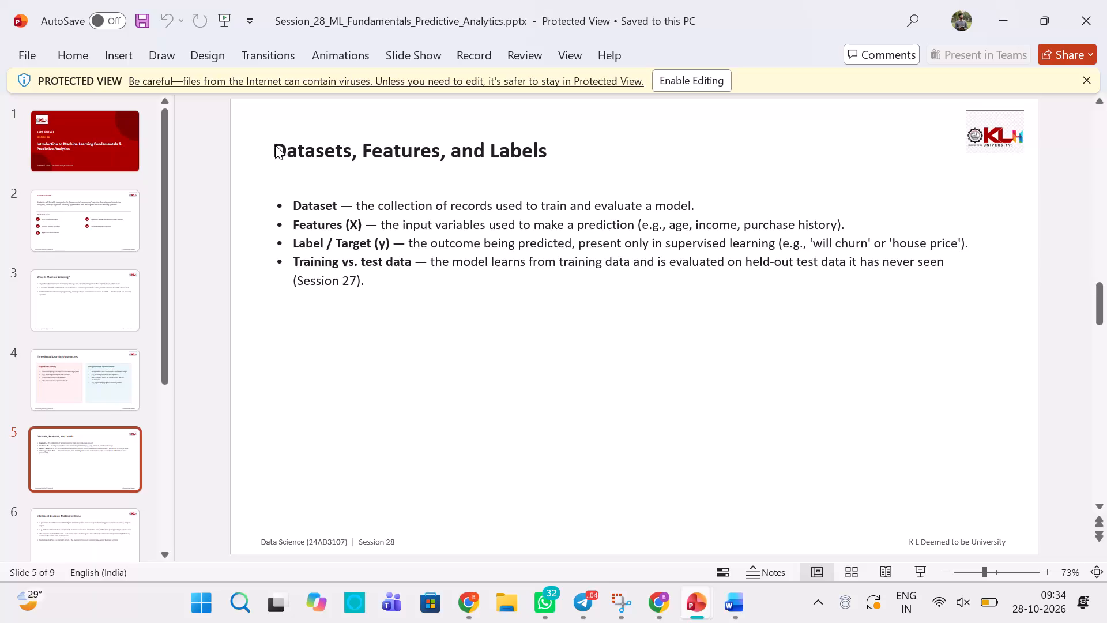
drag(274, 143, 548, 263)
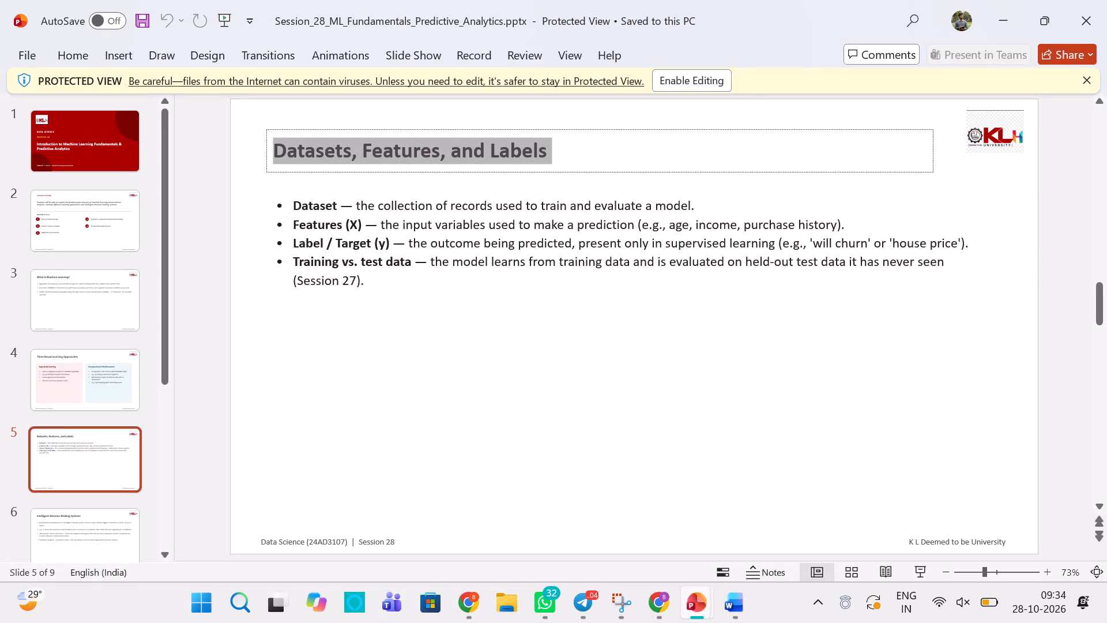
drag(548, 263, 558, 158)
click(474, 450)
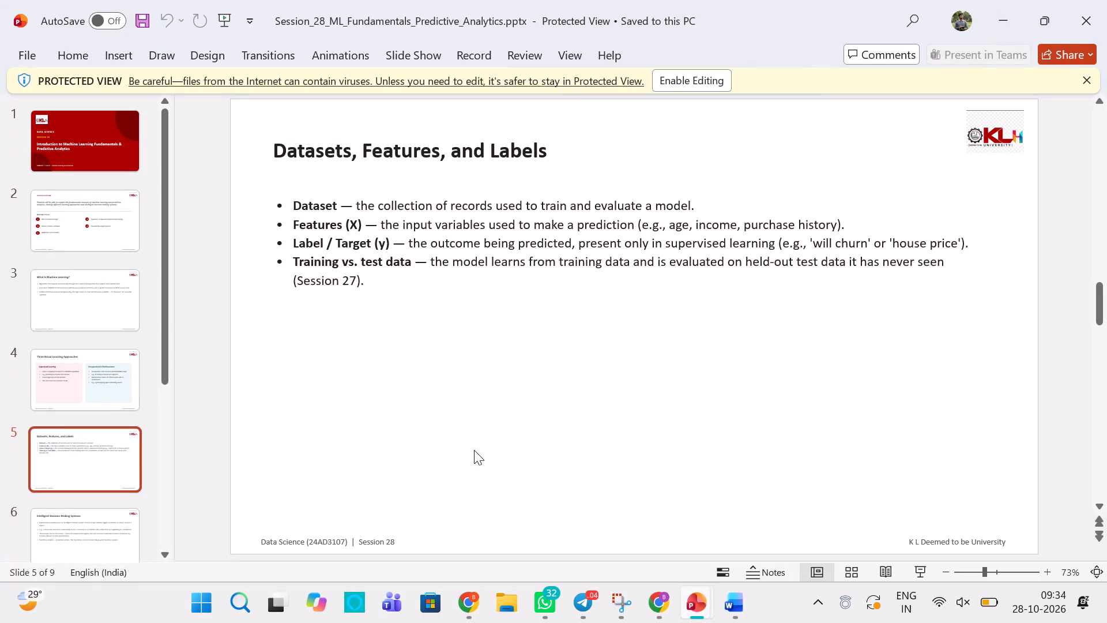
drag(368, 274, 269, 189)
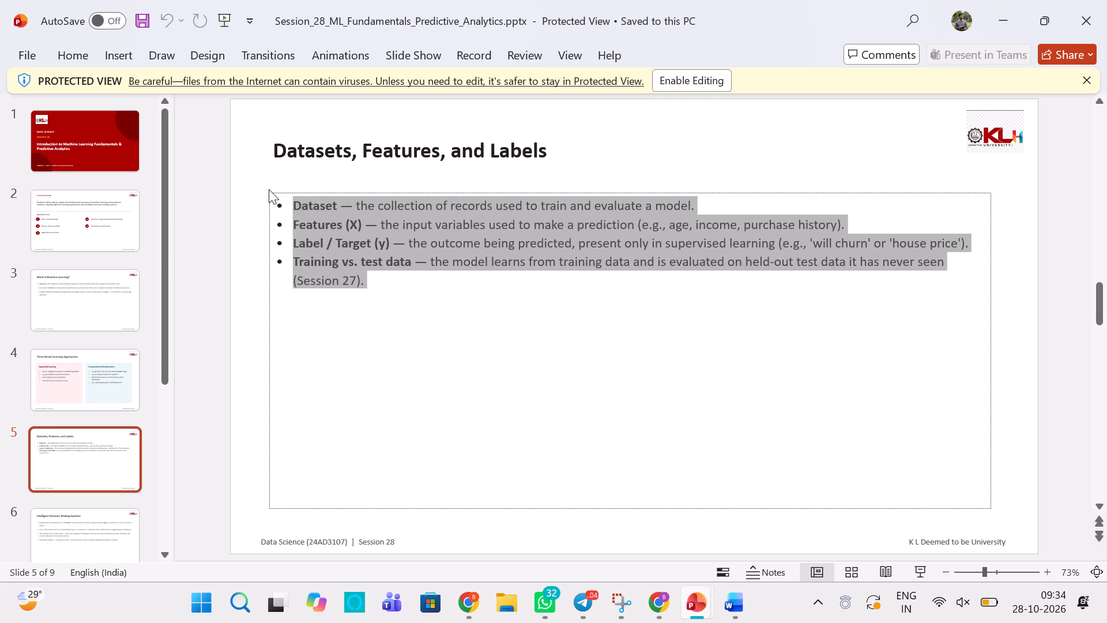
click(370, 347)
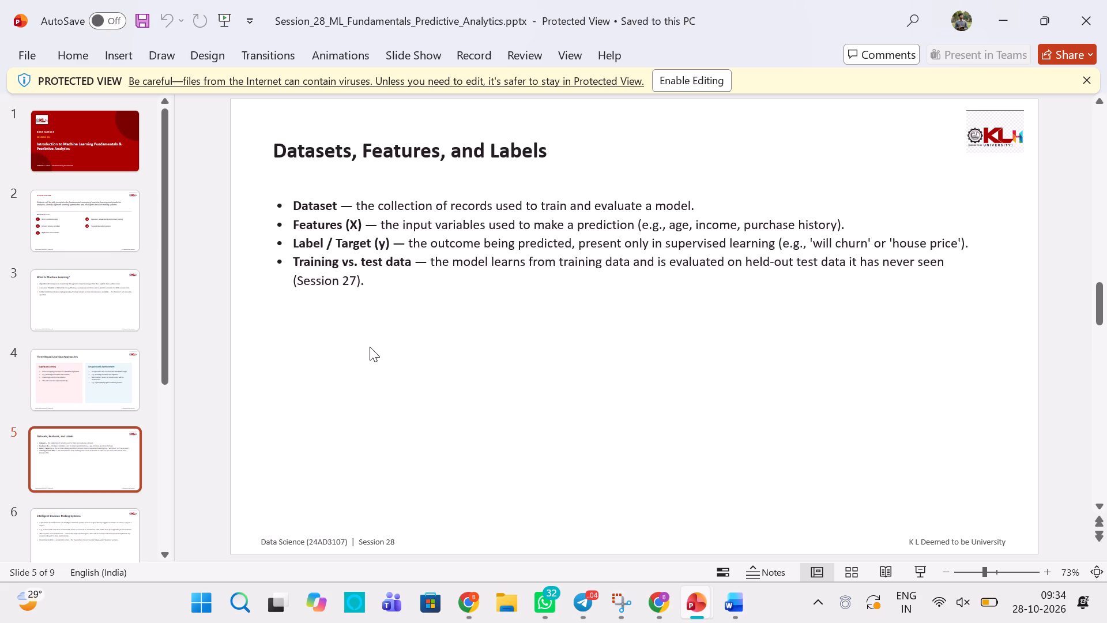
Copy all four bullets of the "Datasets, Features, and Labels" slide into the Word document on a new line below the table.
drag(371, 276, 345, 262)
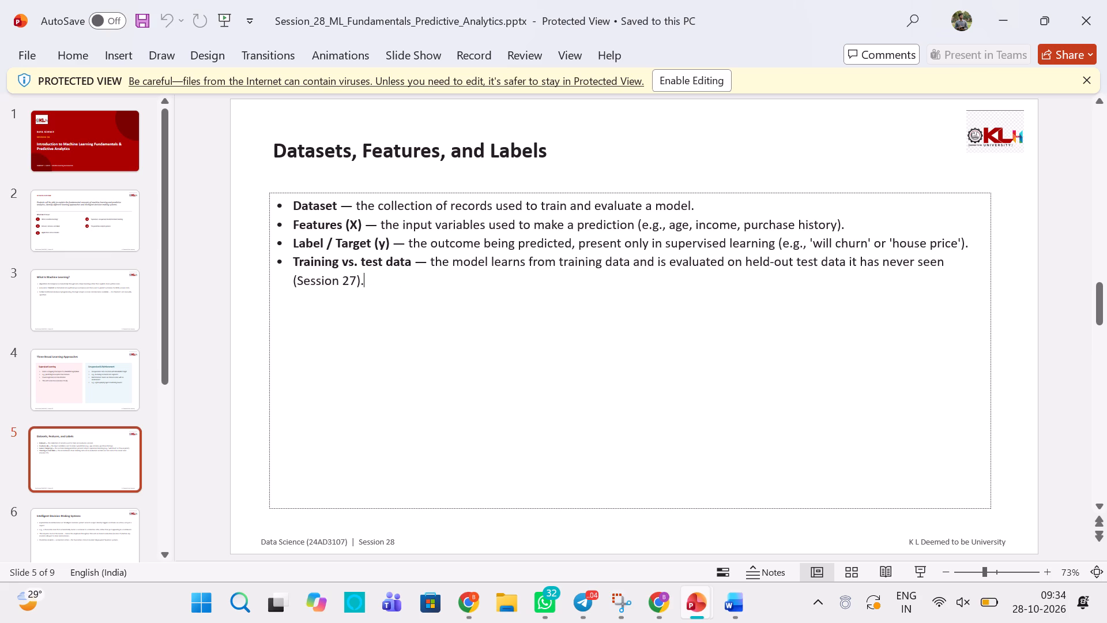
drag(345, 262, 281, 203)
key(ctrl+c)
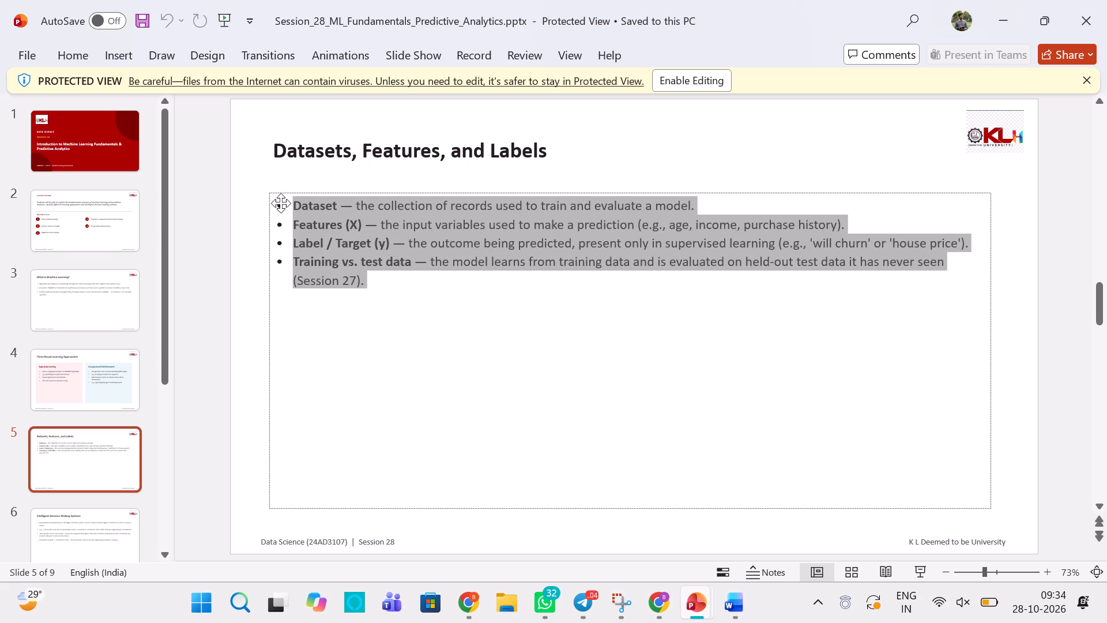
click(731, 596)
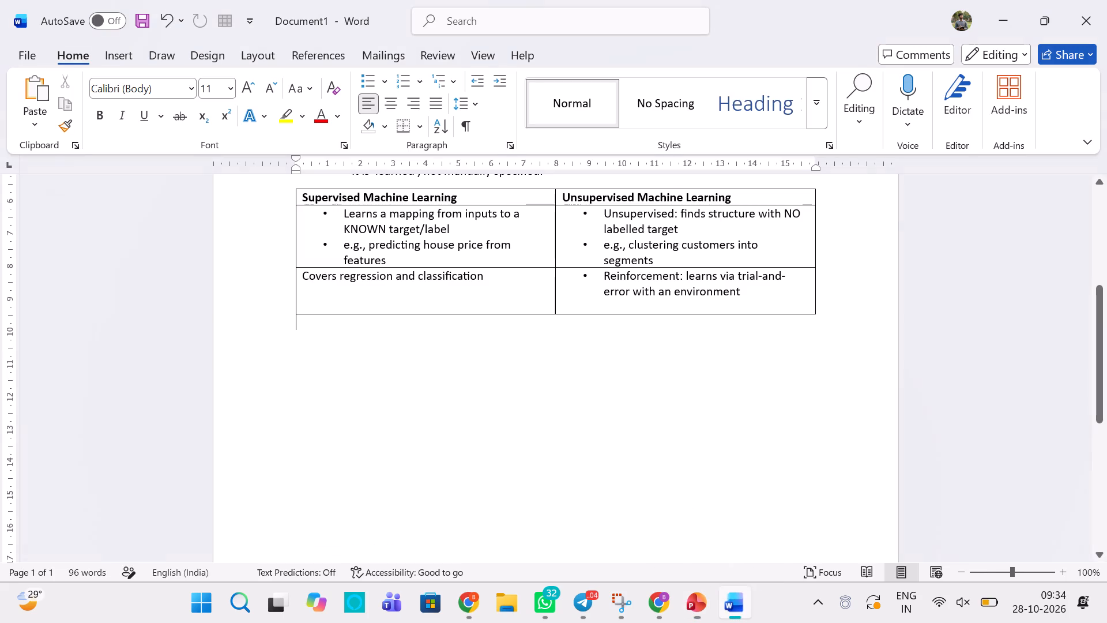
key(Return)
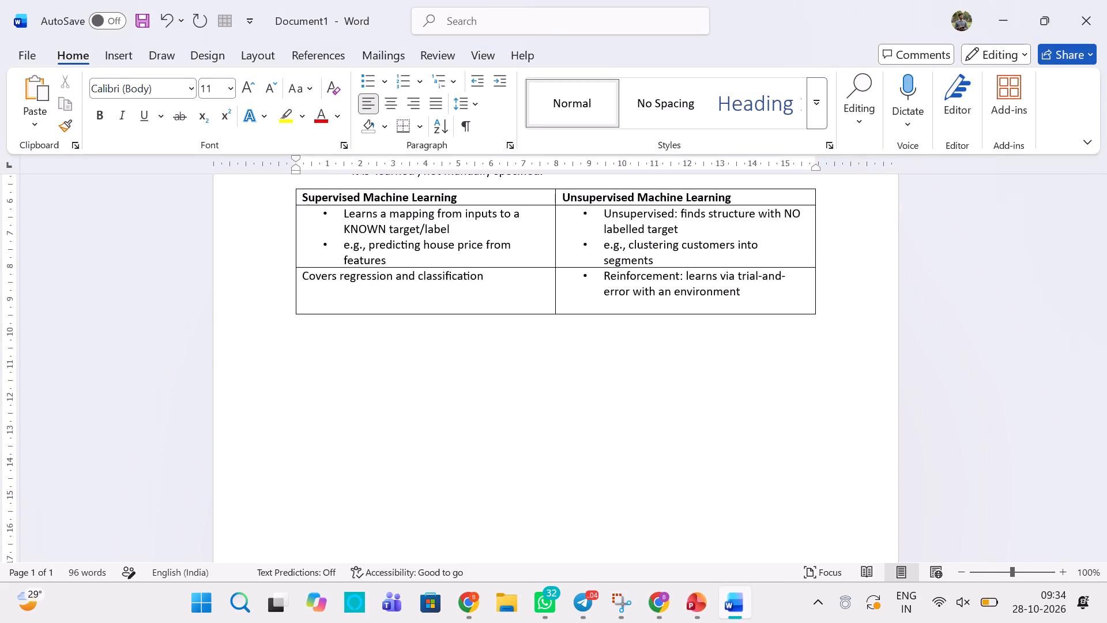
key(ctrl+v)
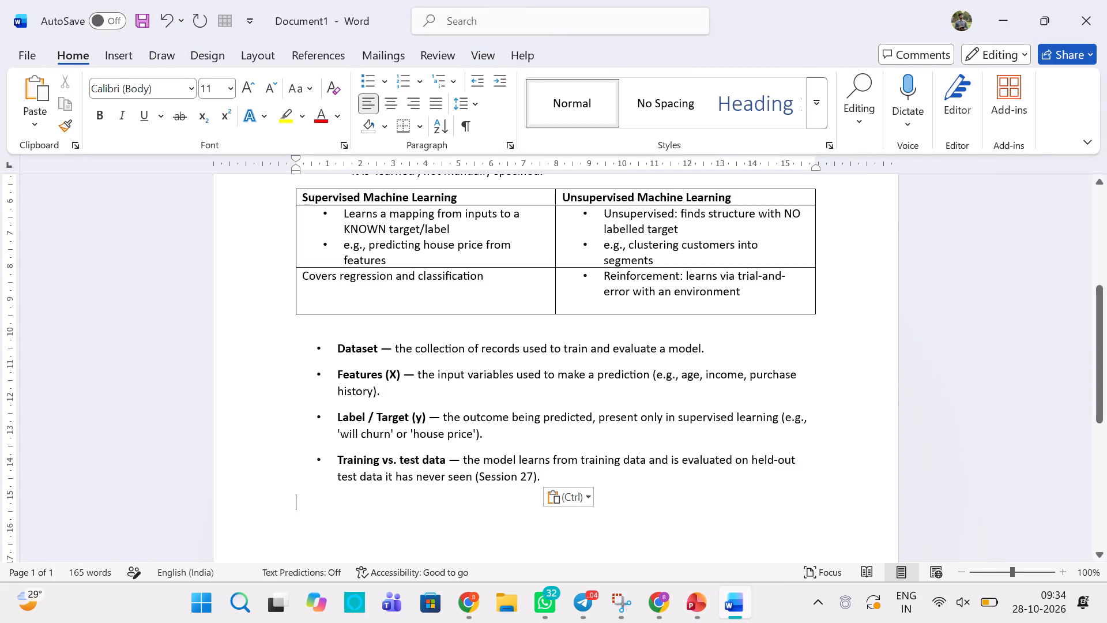
Remove the "(Session 27)" reference from the end of the "Training vs. test data" bullet and close the sentence with a period.
drag(544, 478, 556, 479)
drag(556, 479, 555, 479)
key(BackSpace)
key(BackSpace)
key(BackSpace)
key(BackSpace)
key(BackSpace)
key(BackSpace)
key(BackSpace)
key(BackSpace)
key(BackSpace)
key(BackSpace)
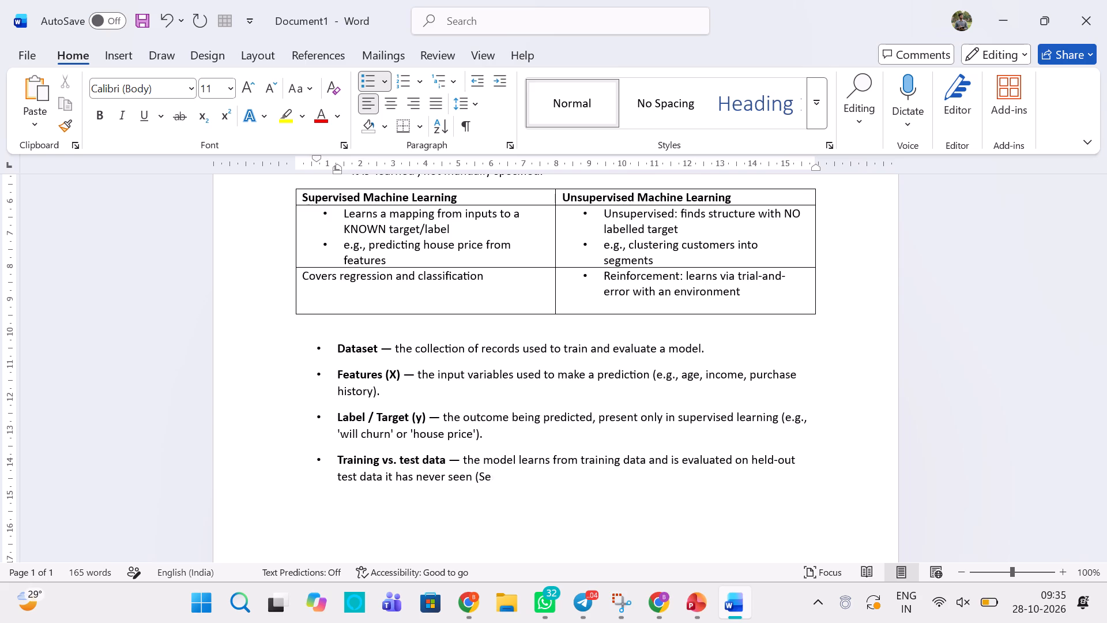
key(BackSpace)
key(BackSpace)
key(BackSpace)
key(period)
Add "80-20 ratio training and testing" at the end of the "Training vs. test data" bullet.
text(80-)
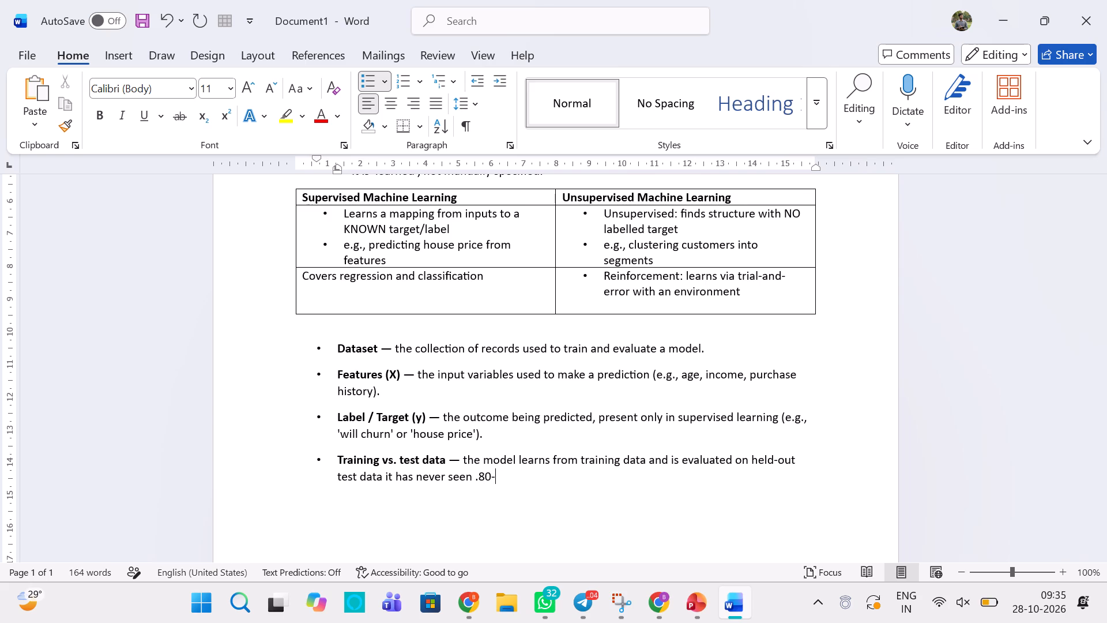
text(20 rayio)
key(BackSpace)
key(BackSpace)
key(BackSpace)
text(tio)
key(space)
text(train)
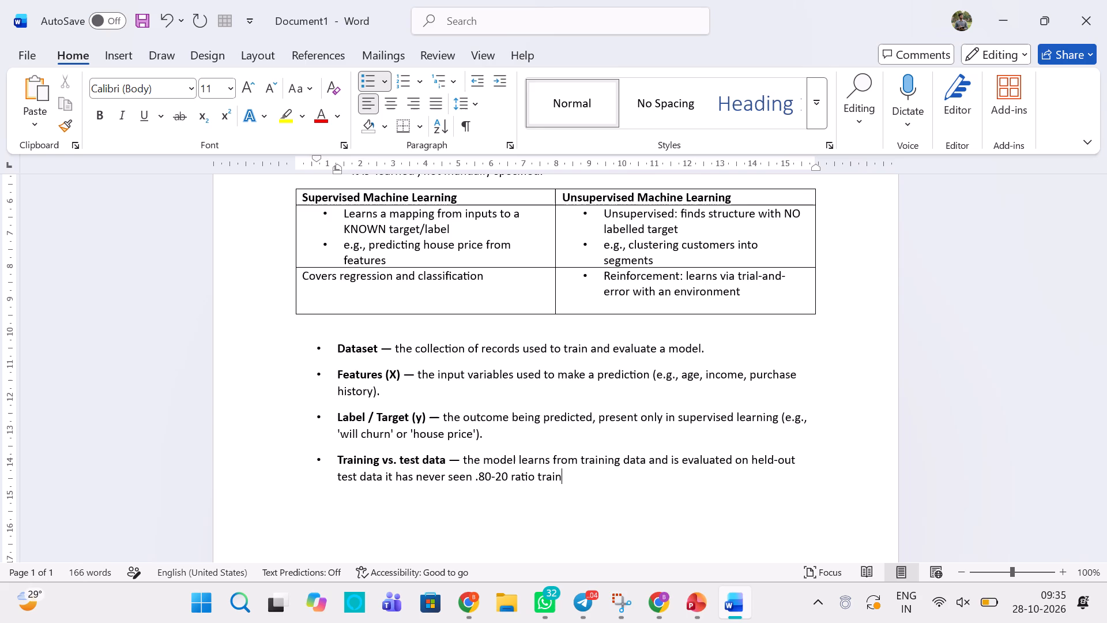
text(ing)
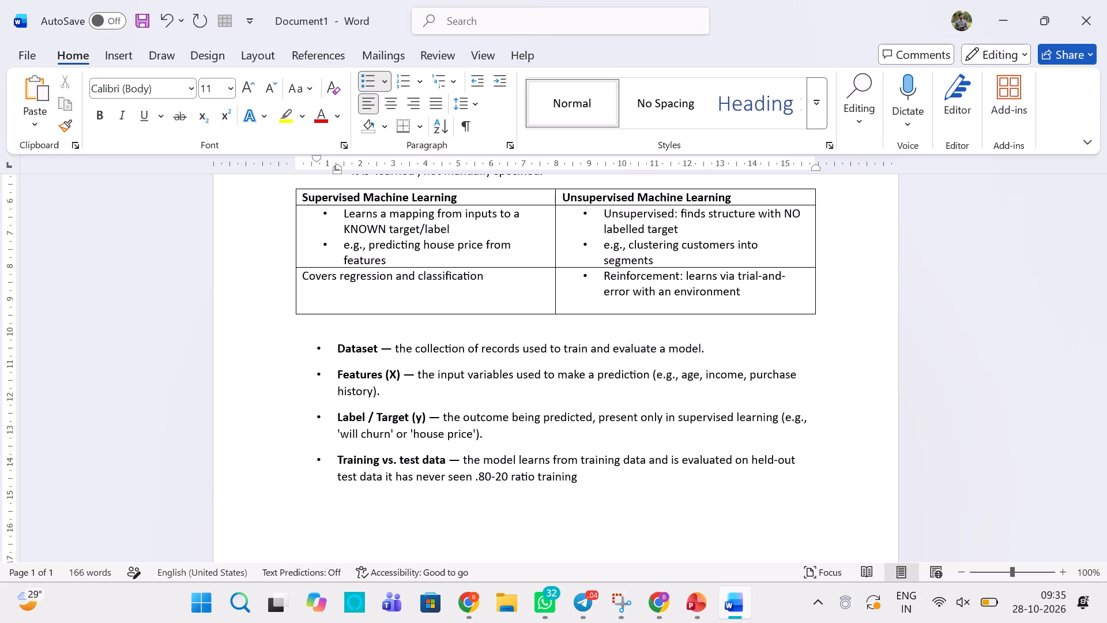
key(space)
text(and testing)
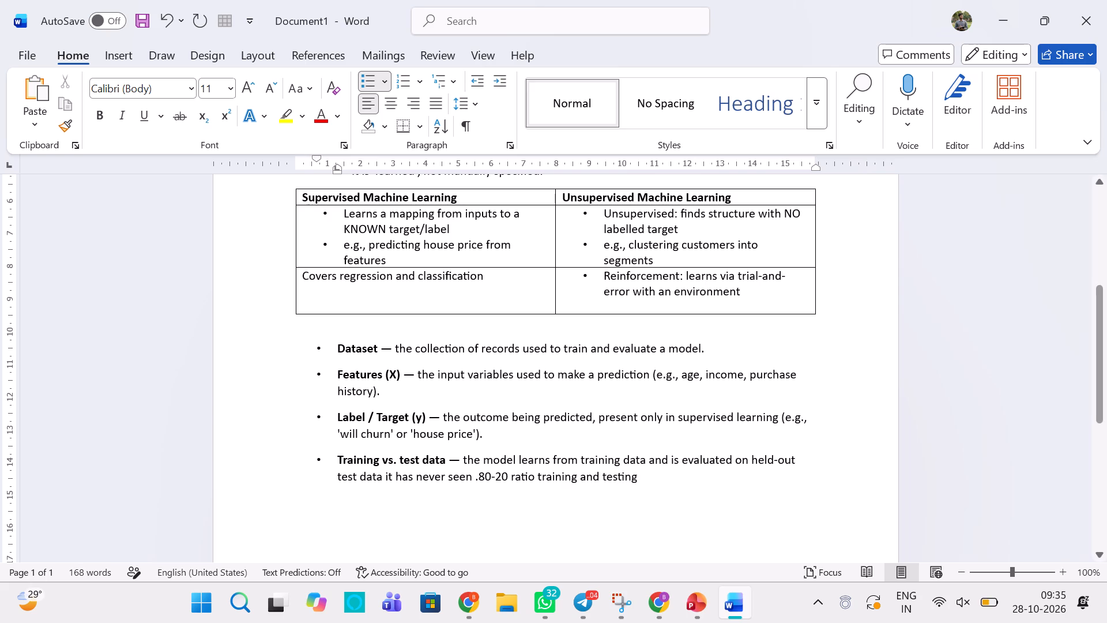
Start saving the document under a new file name made of the student ID number followed by "-oneMinute paper".
click(20, 51)
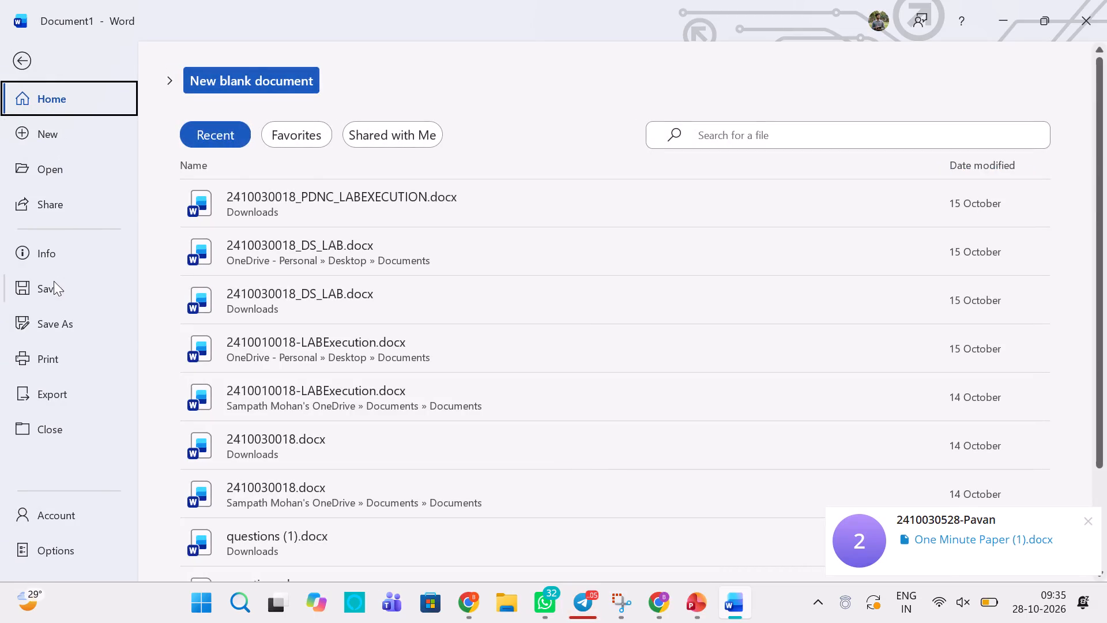
click(55, 320)
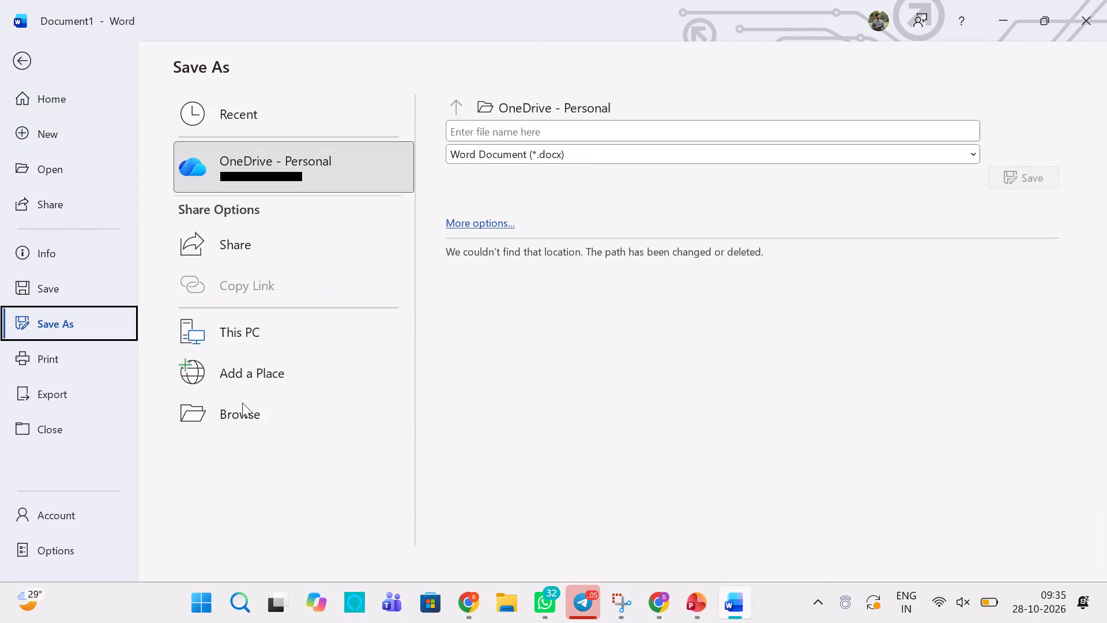
click(490, 132)
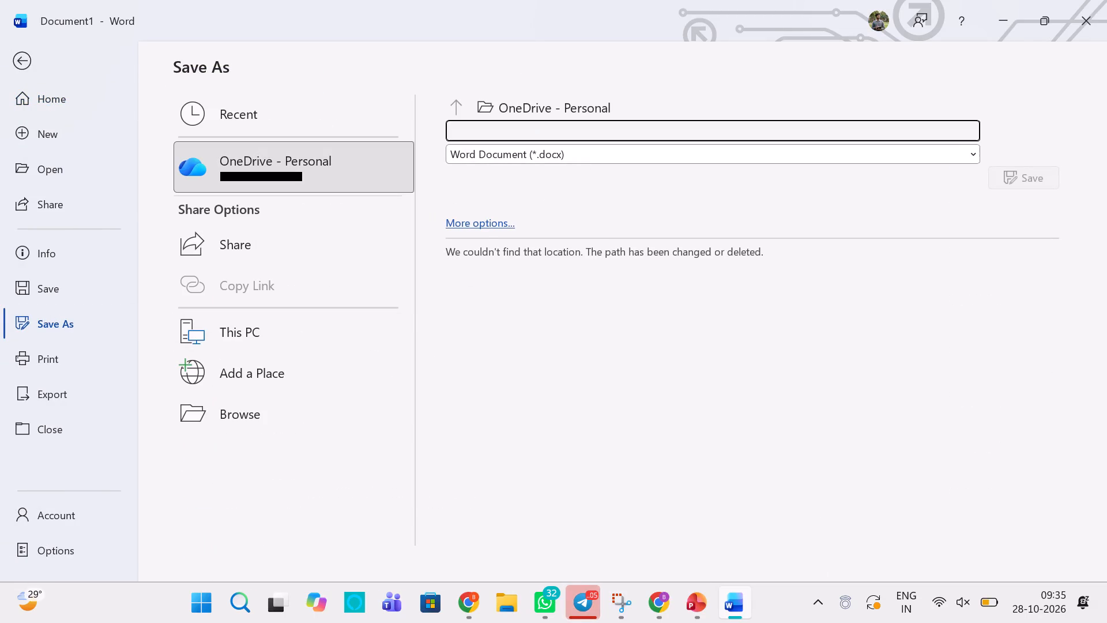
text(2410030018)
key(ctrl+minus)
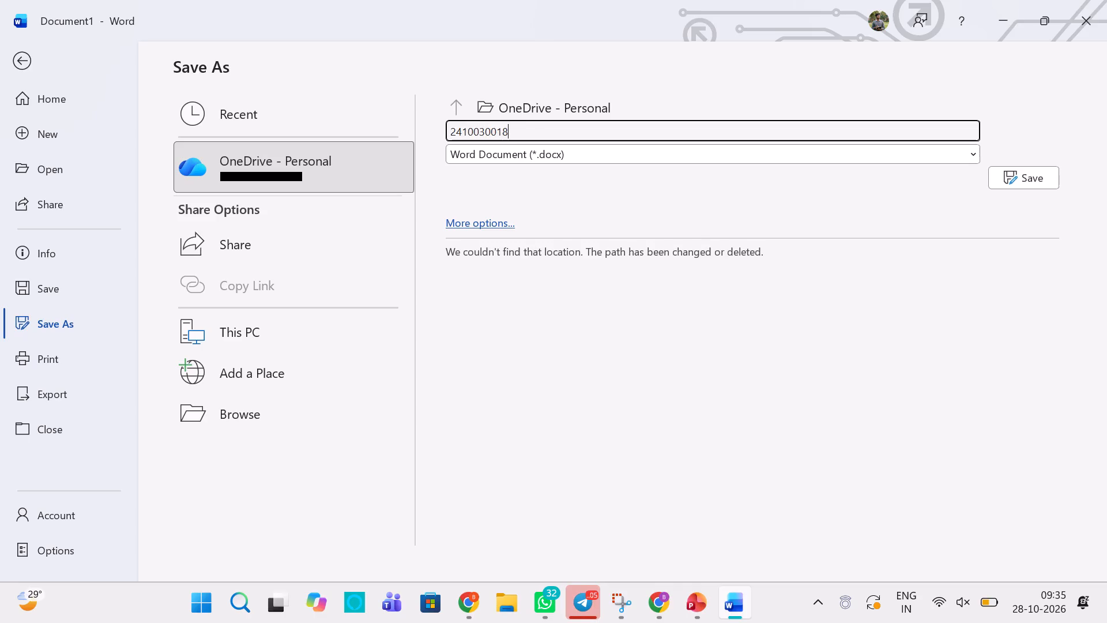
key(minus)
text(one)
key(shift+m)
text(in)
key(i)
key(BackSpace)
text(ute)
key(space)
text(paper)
Save the one-minute paper as a Word document in the Documents folder under OneDrive's Desktop, dismissing the account sign-in window.
click(243, 414)
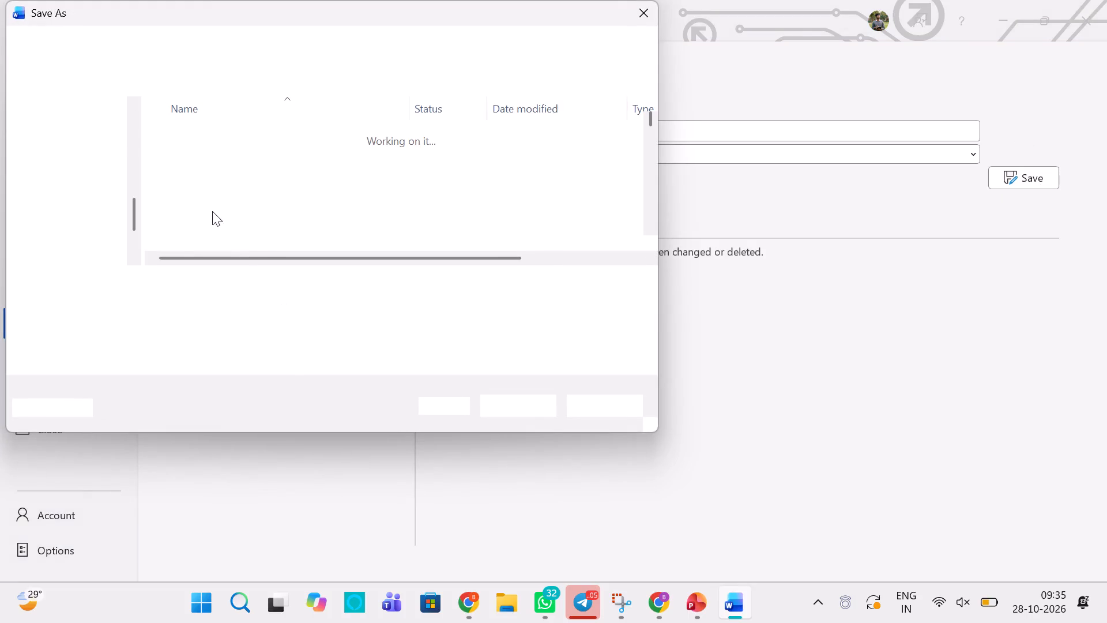
scroll(82, 207, up, 8)
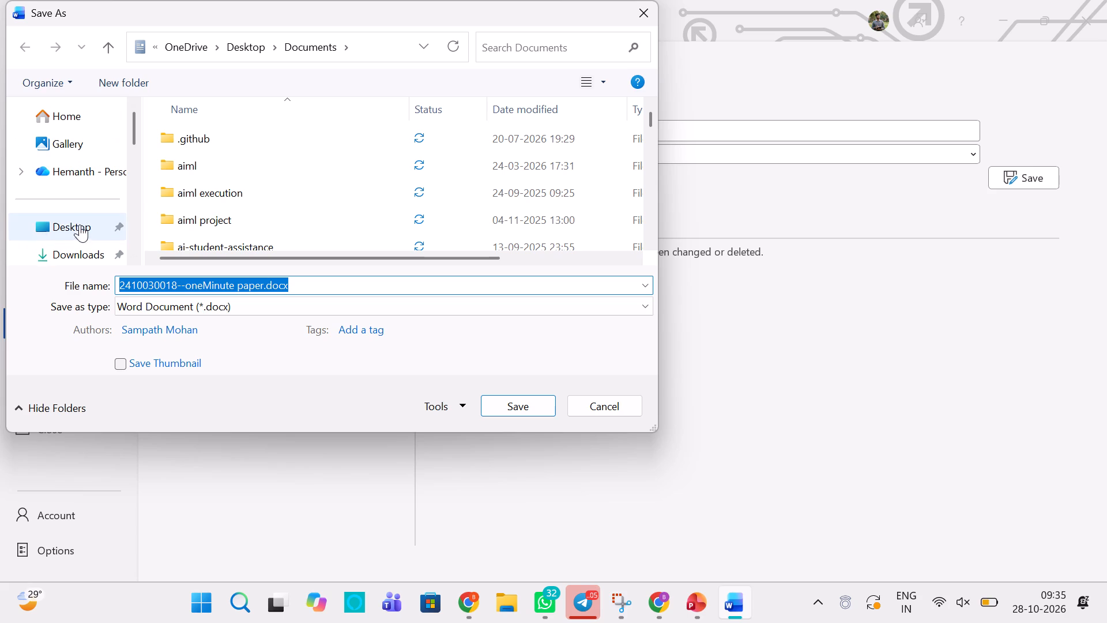
scroll(77, 246, down, 1)
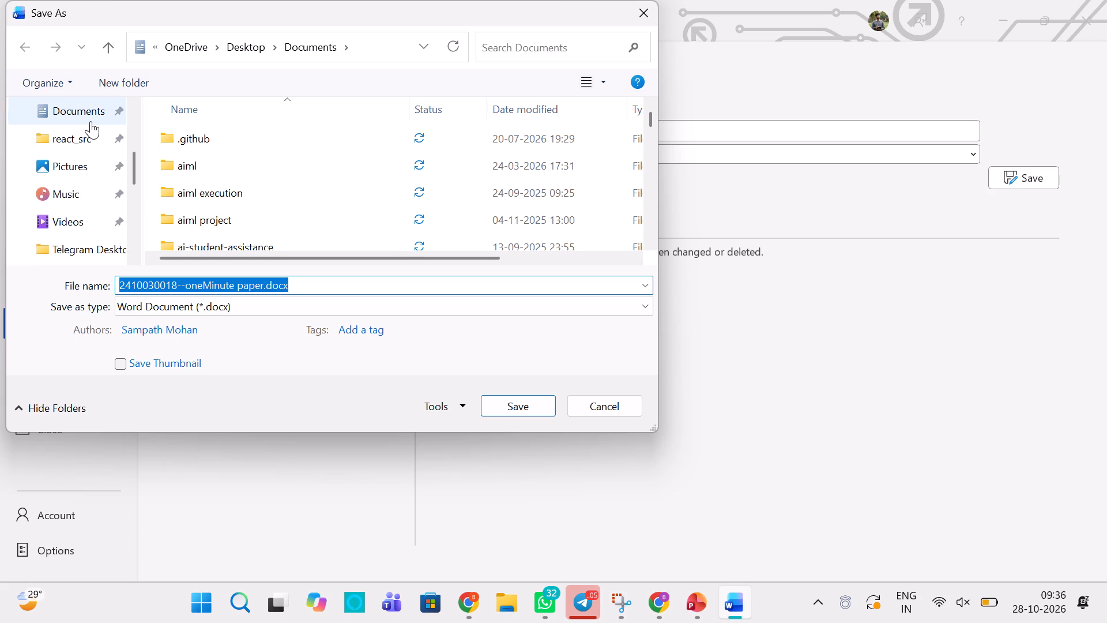
click(91, 121)
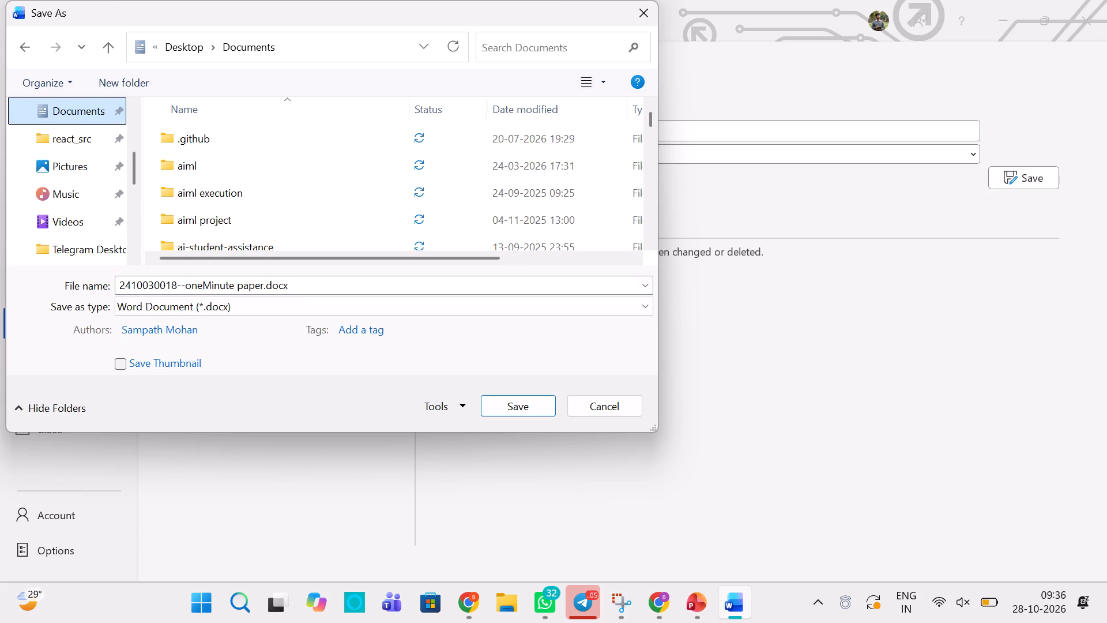
click(520, 407)
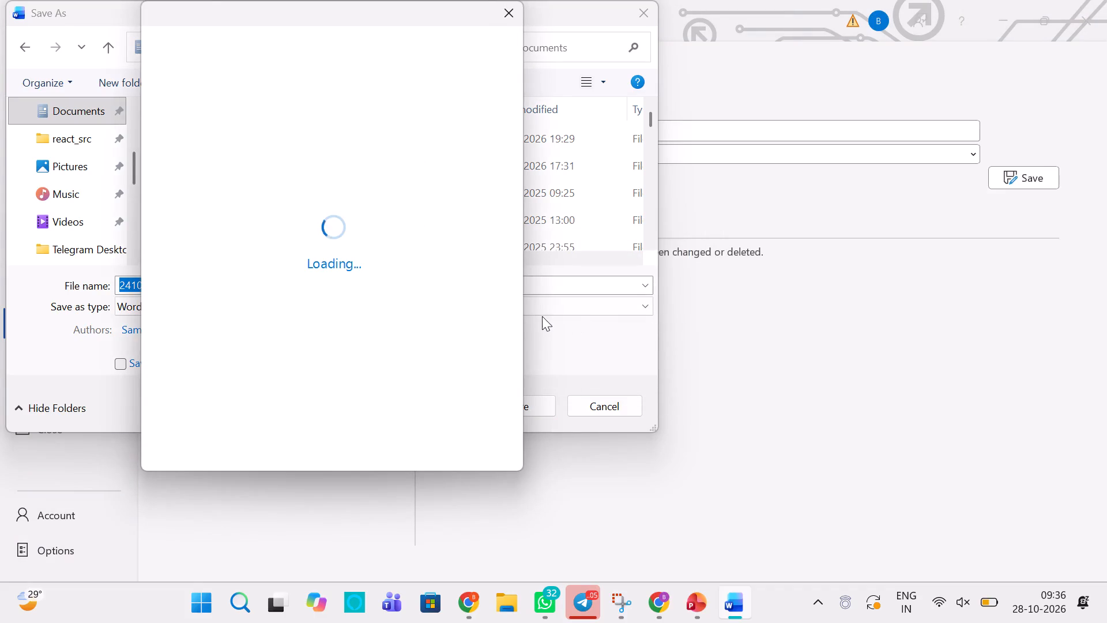
click(505, 13)
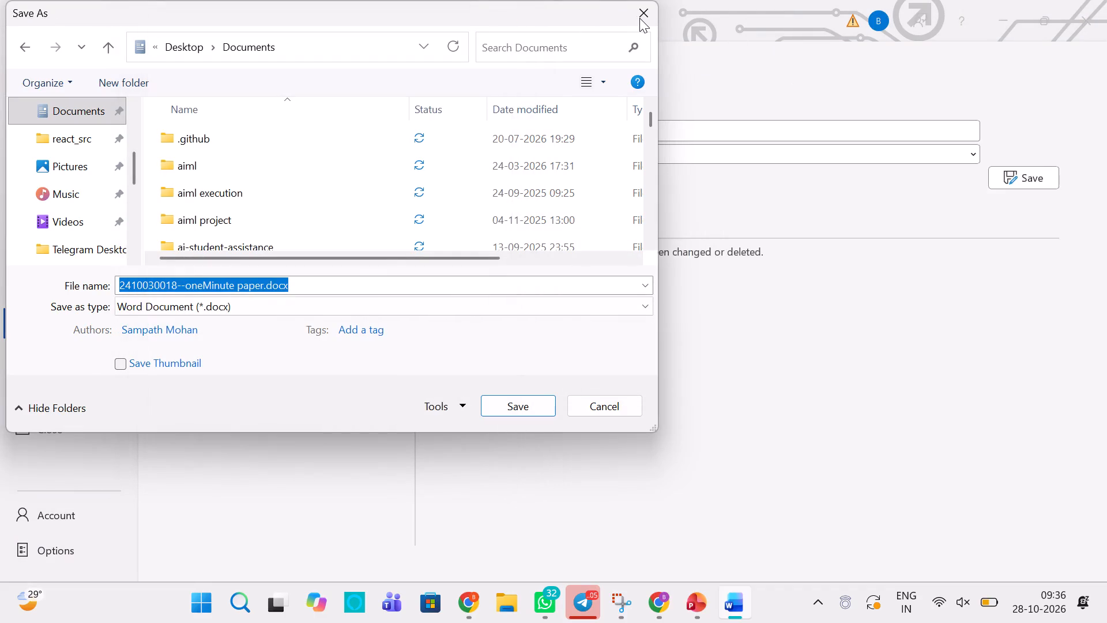
click(639, 18)
Switch Word's active account to the student's personal account listed above the K L University one.
click(879, 21)
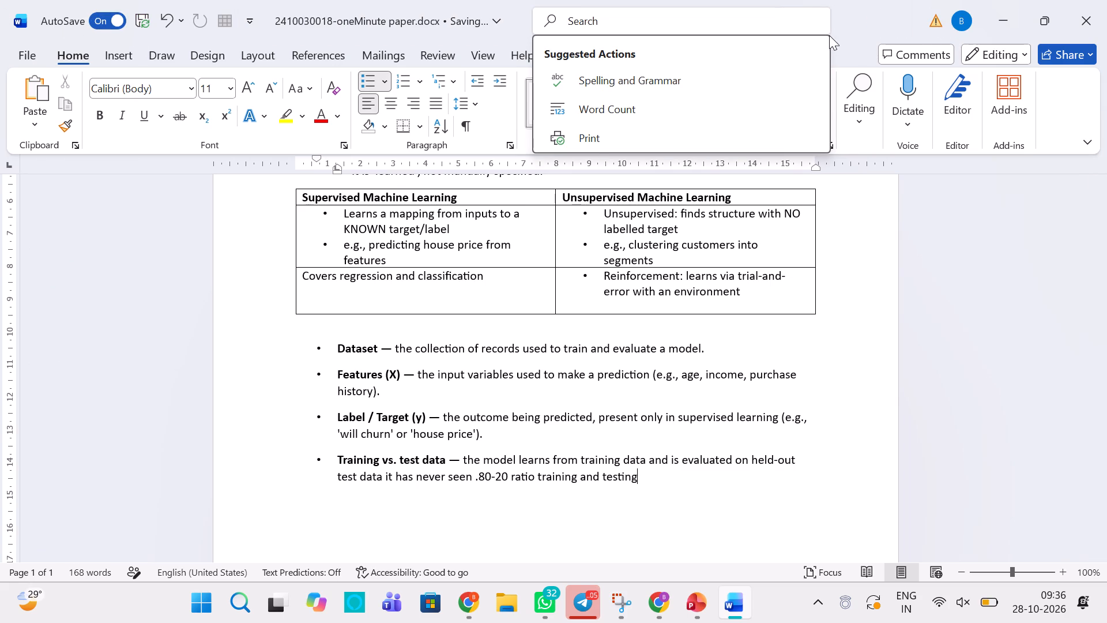
click(963, 22)
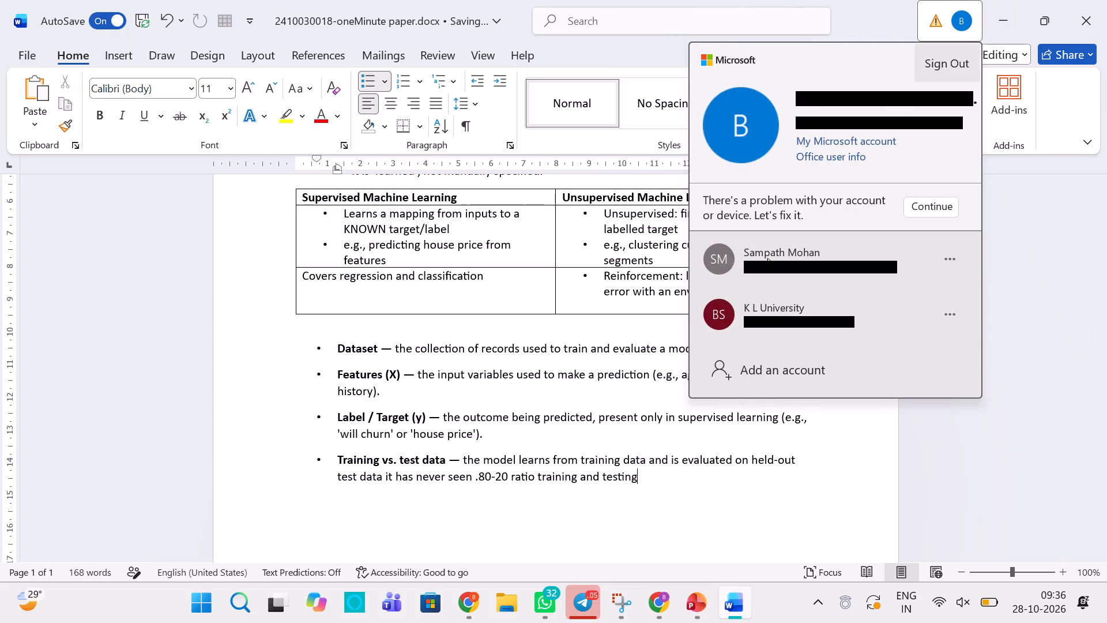
click(767, 258)
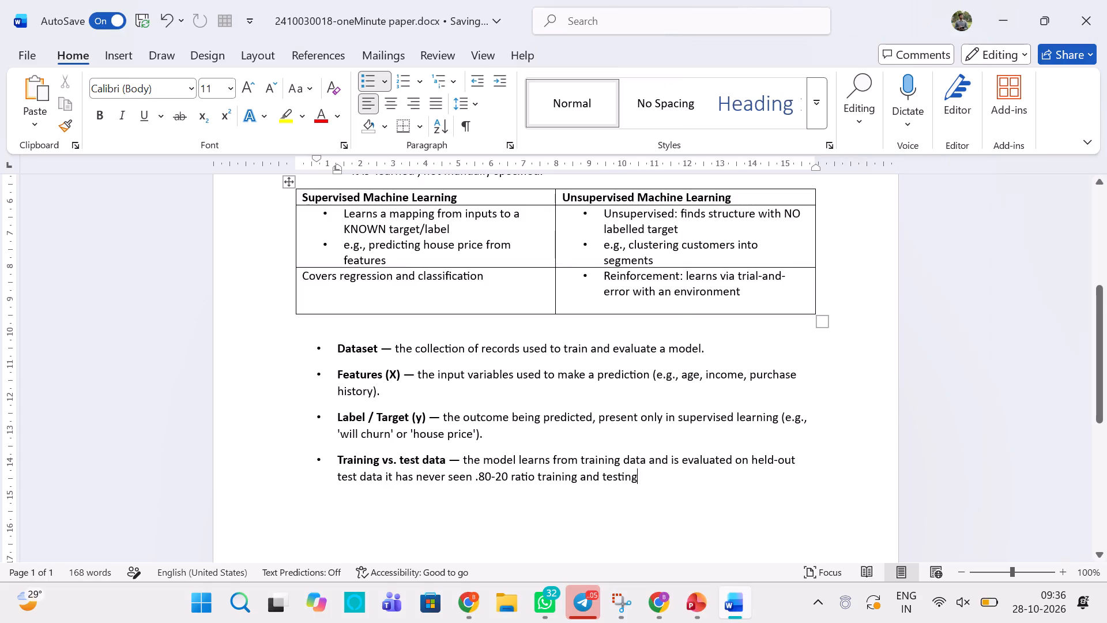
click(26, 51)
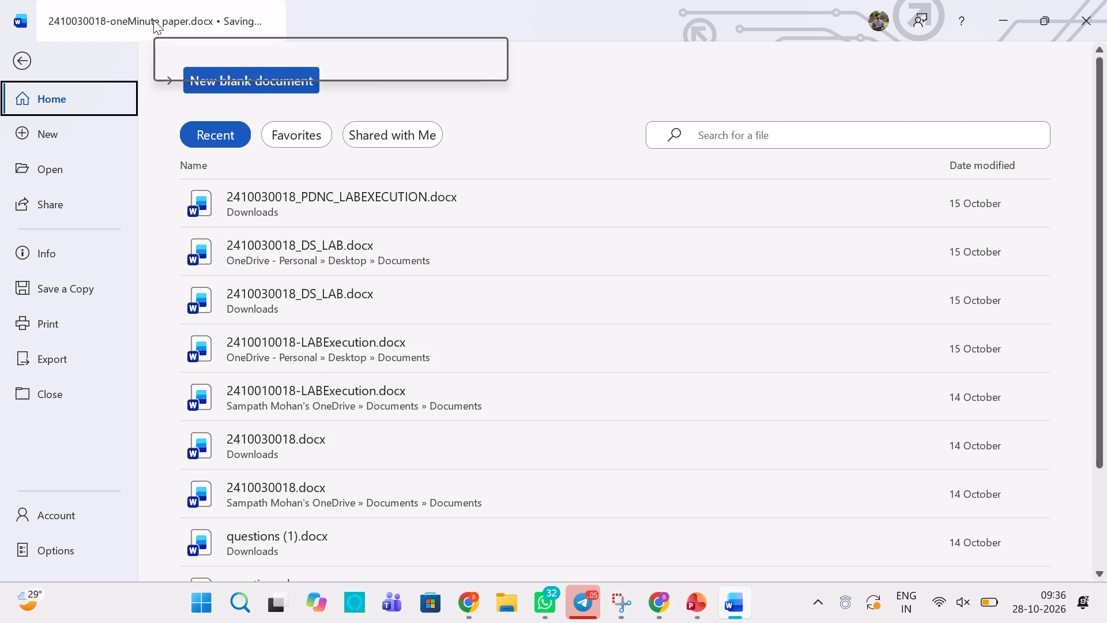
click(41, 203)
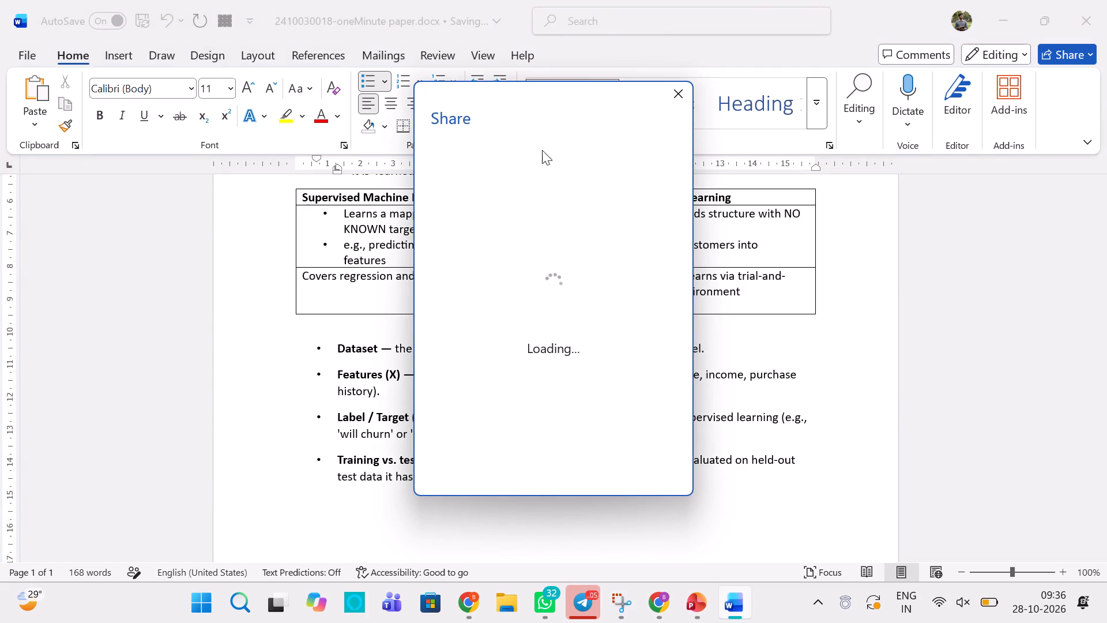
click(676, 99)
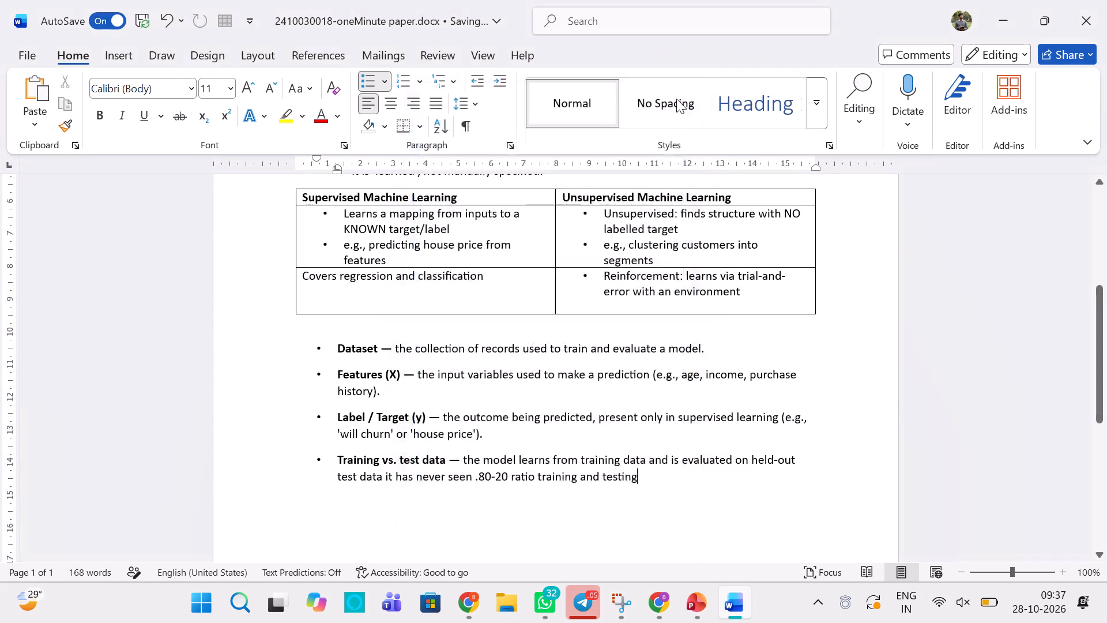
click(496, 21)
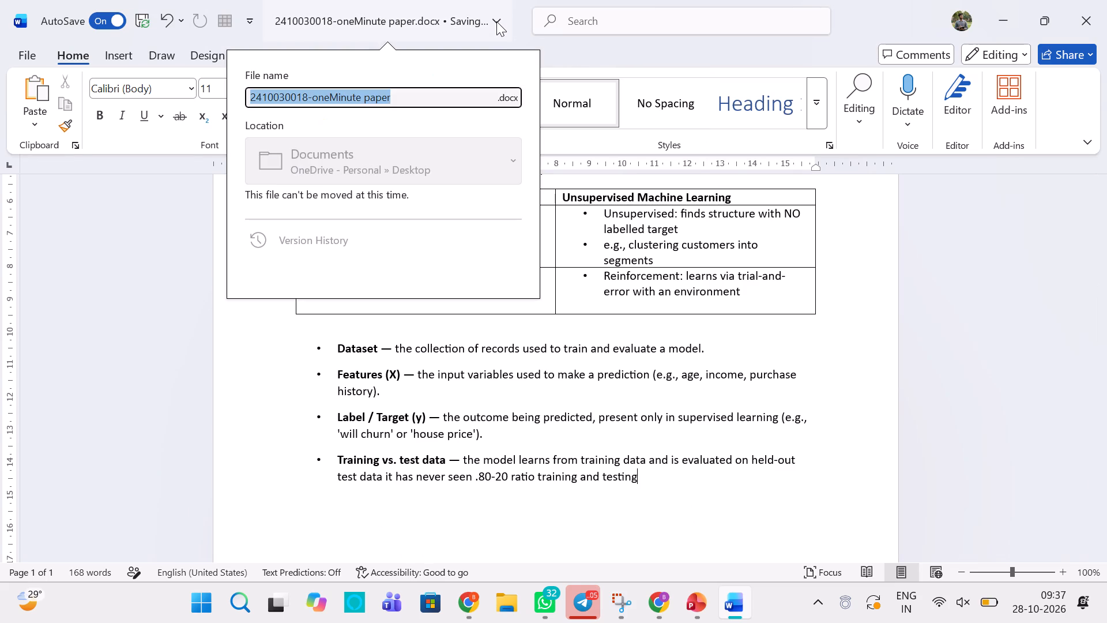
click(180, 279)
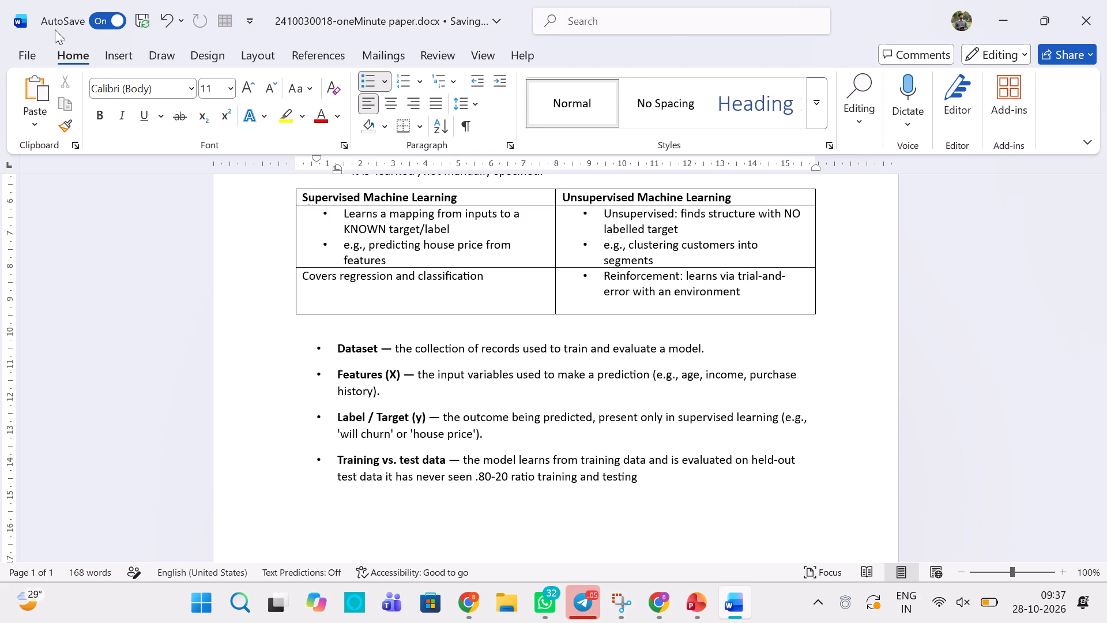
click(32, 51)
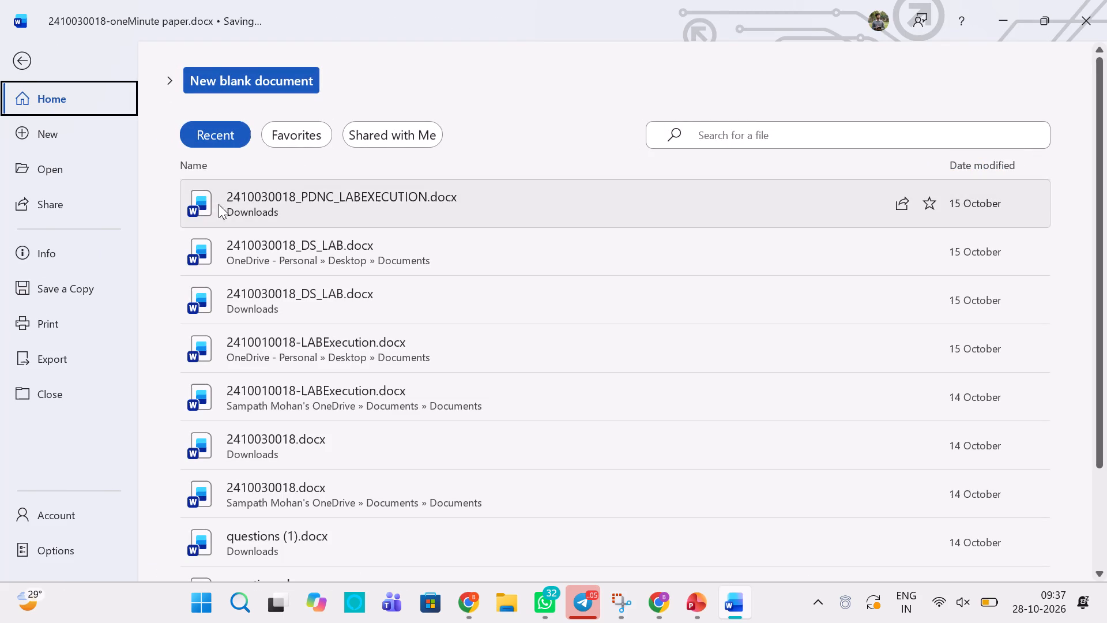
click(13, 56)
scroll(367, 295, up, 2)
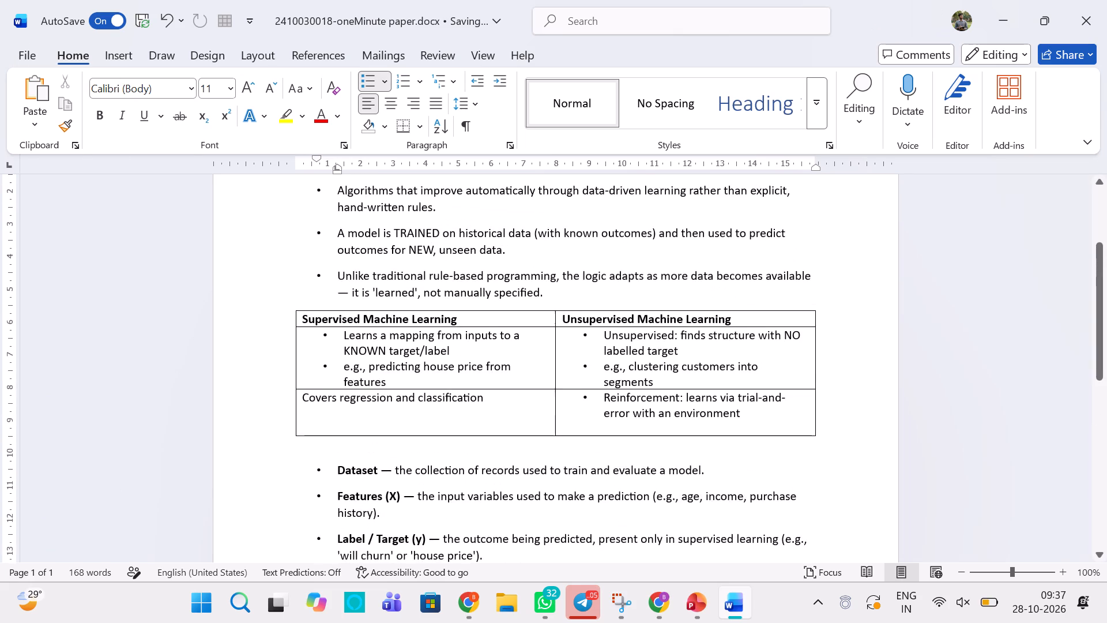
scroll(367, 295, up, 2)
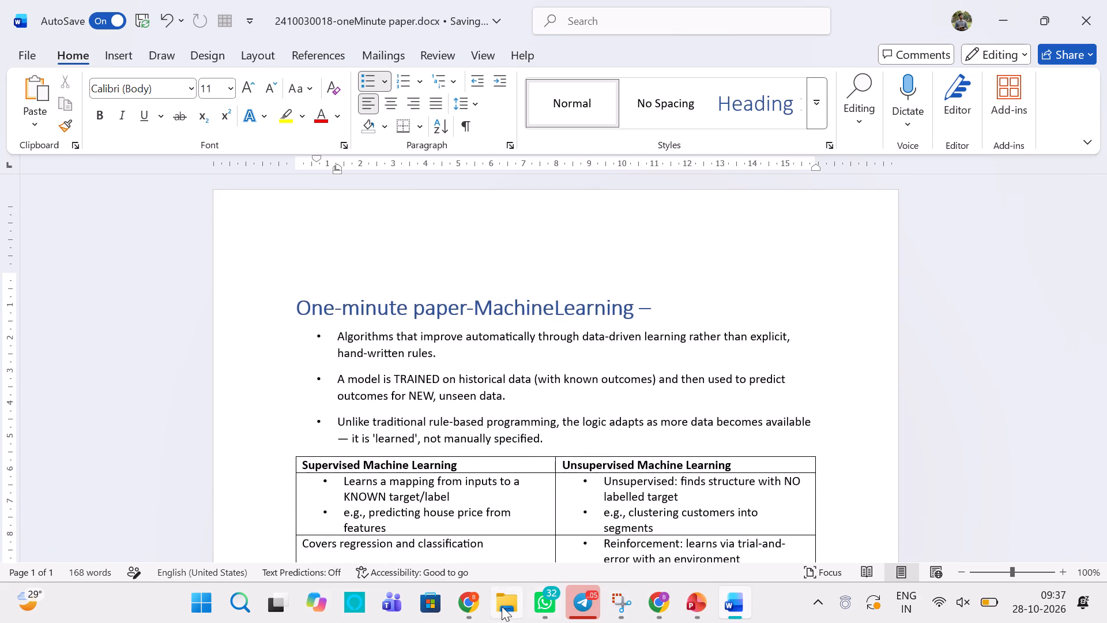
Look through the Documents folder in File Explorer for the saved "oneMinute paper" Word file.
click(503, 604)
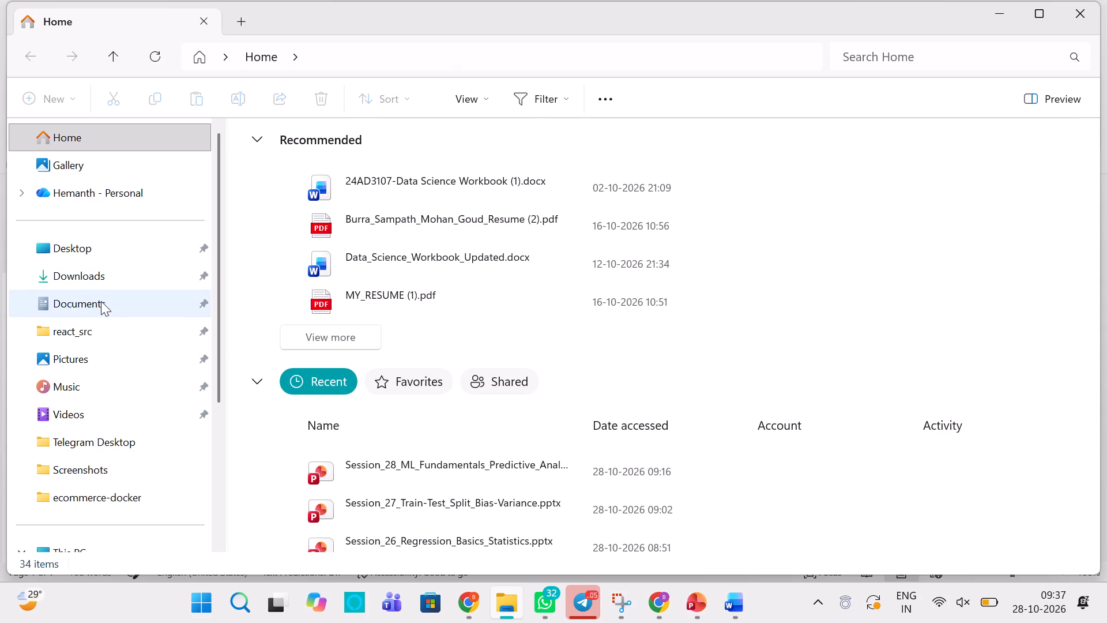
click(101, 299)
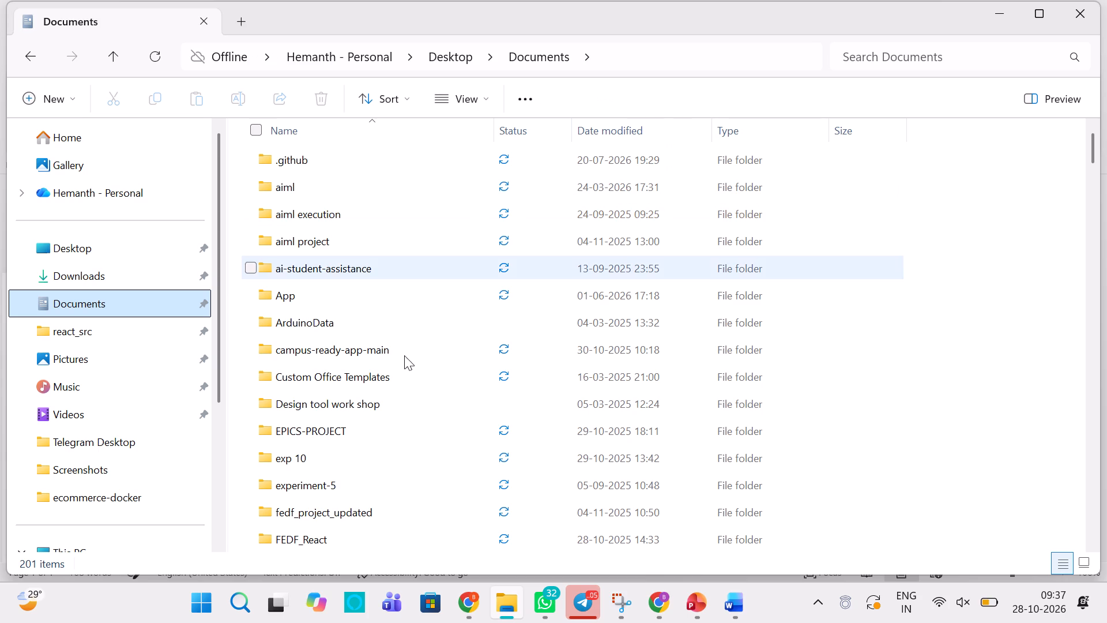
scroll(404, 355, down, 8)
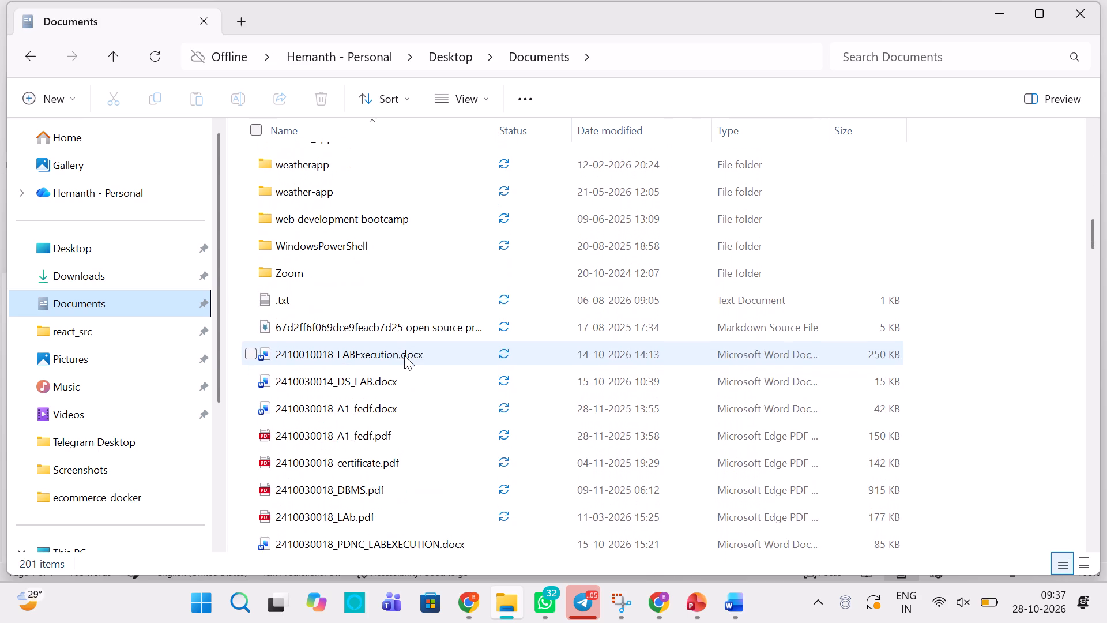
scroll(383, 434, down, 1)
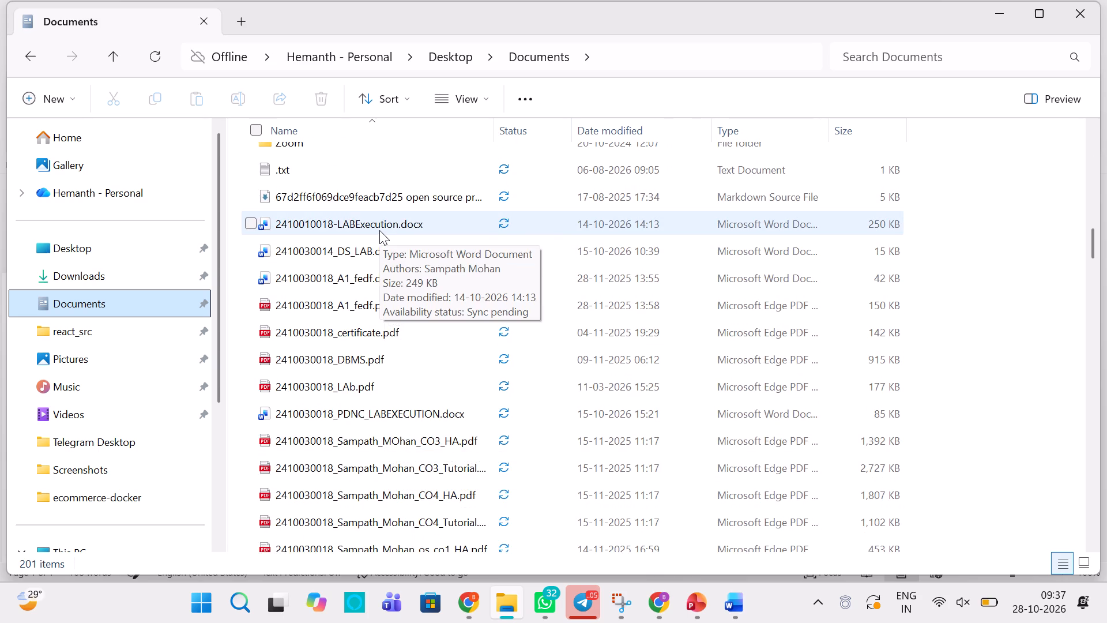
scroll(366, 373, down, 2)
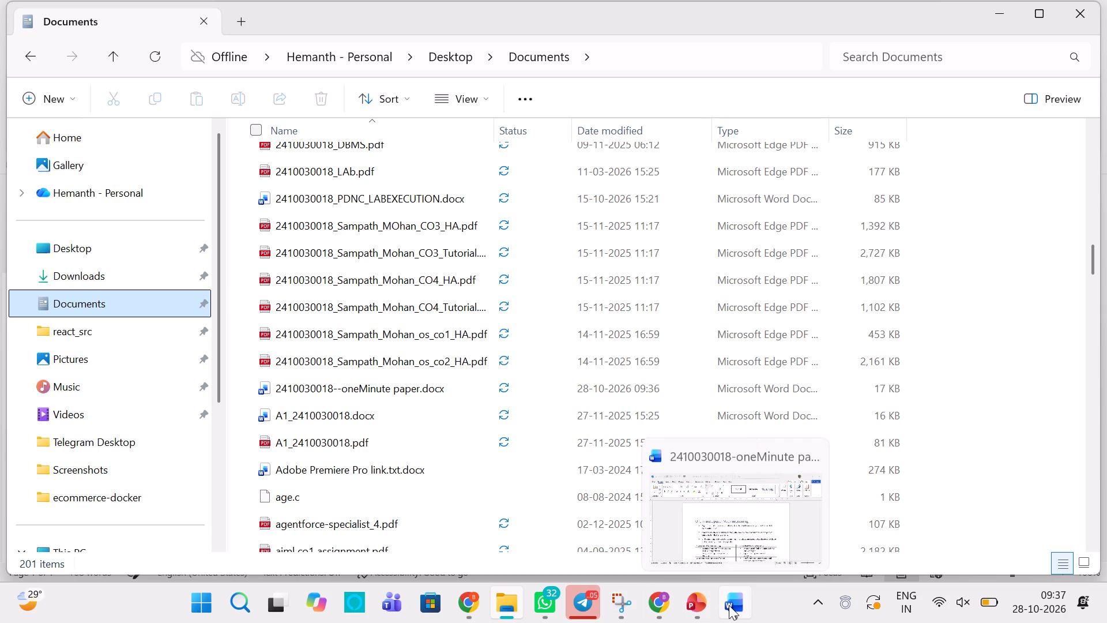
Switch to Chrome and bring up the "klh lms" Yahoo search results page.
click(667, 613)
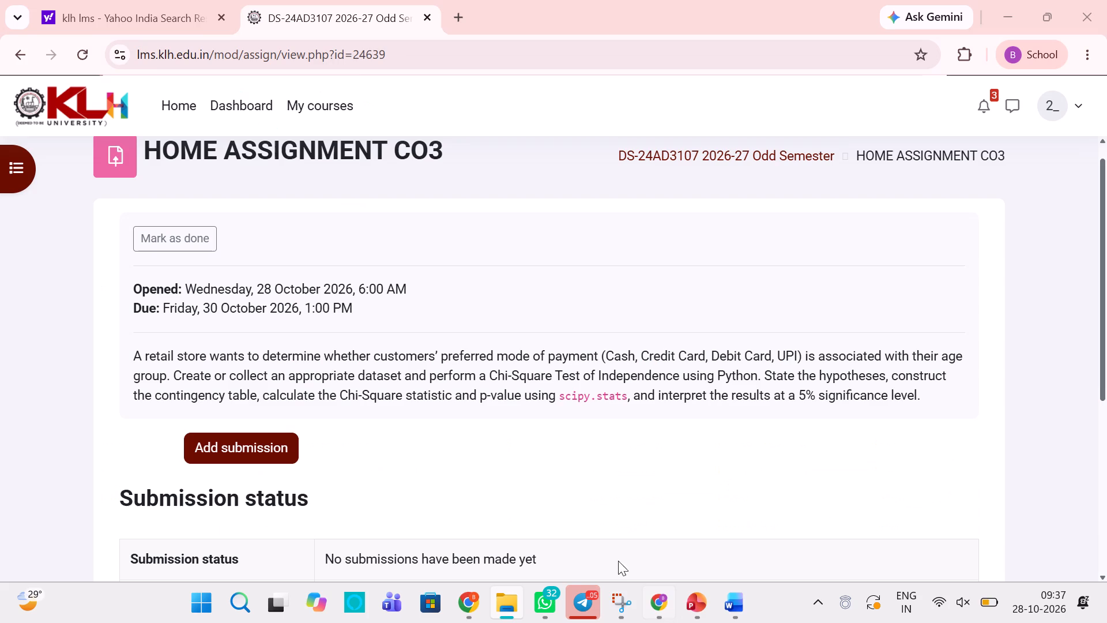
click(121, 12)
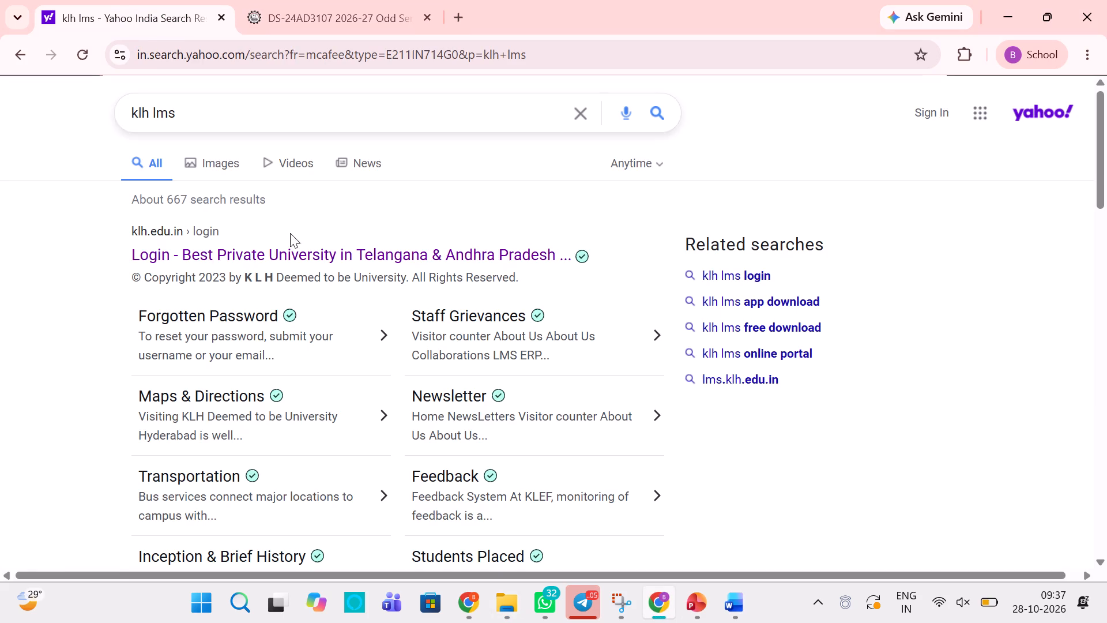
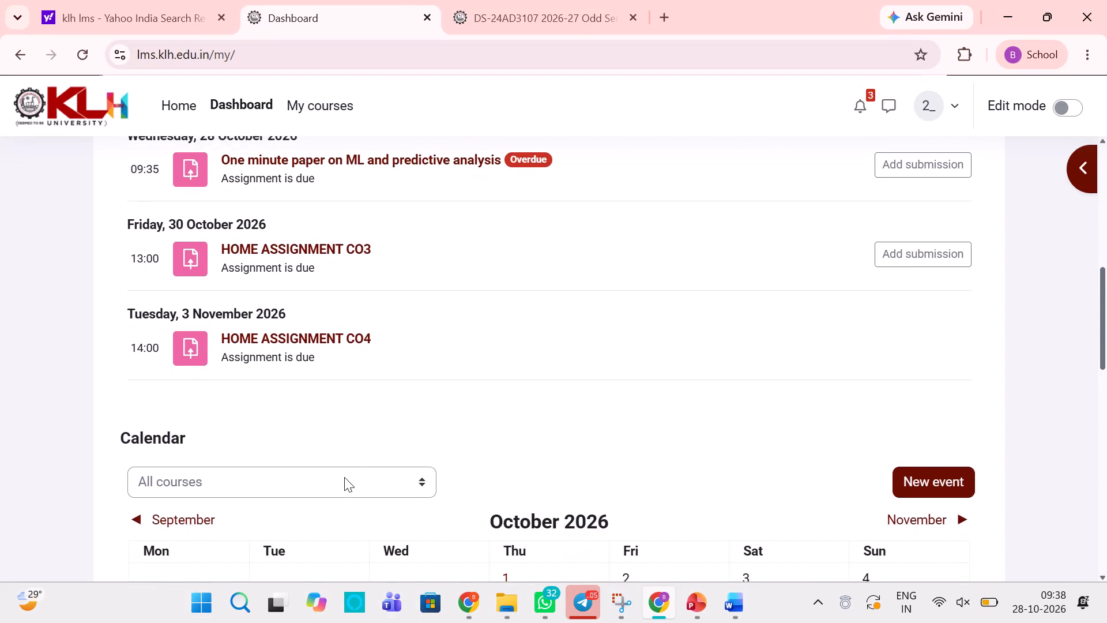
Start a submission for "One minute paper on ML and predictive analysis" and open the file picker for adding a file.
click(883, 262)
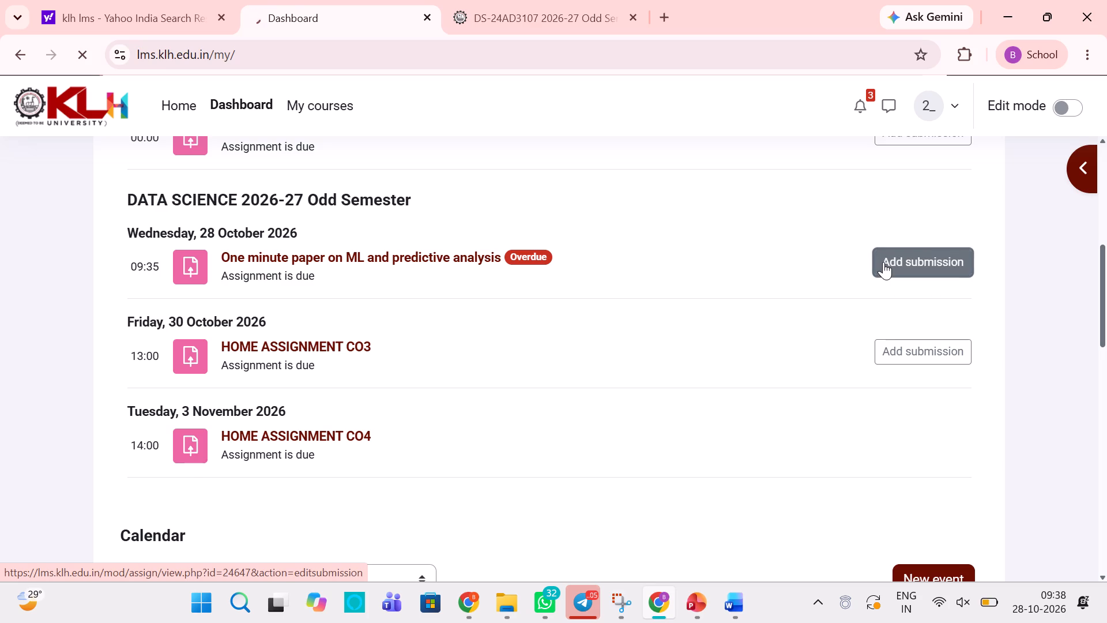
scroll(487, 396, down, 1)
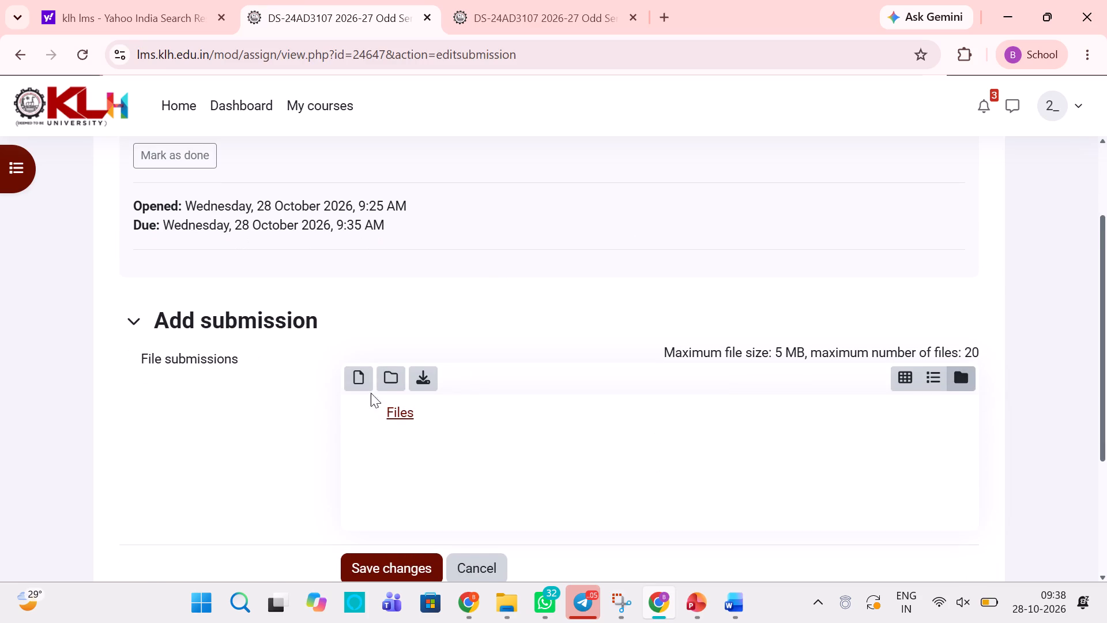
click(349, 379)
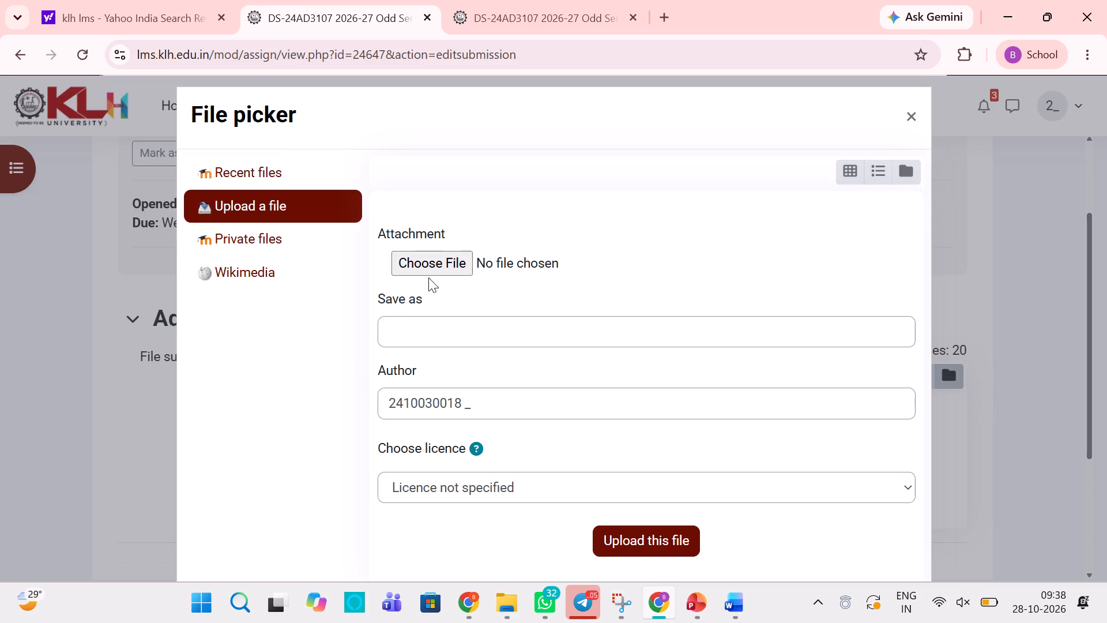
Try to attach the "oneMinute paper" Word file from the Documents folder to the submission.
click(434, 268)
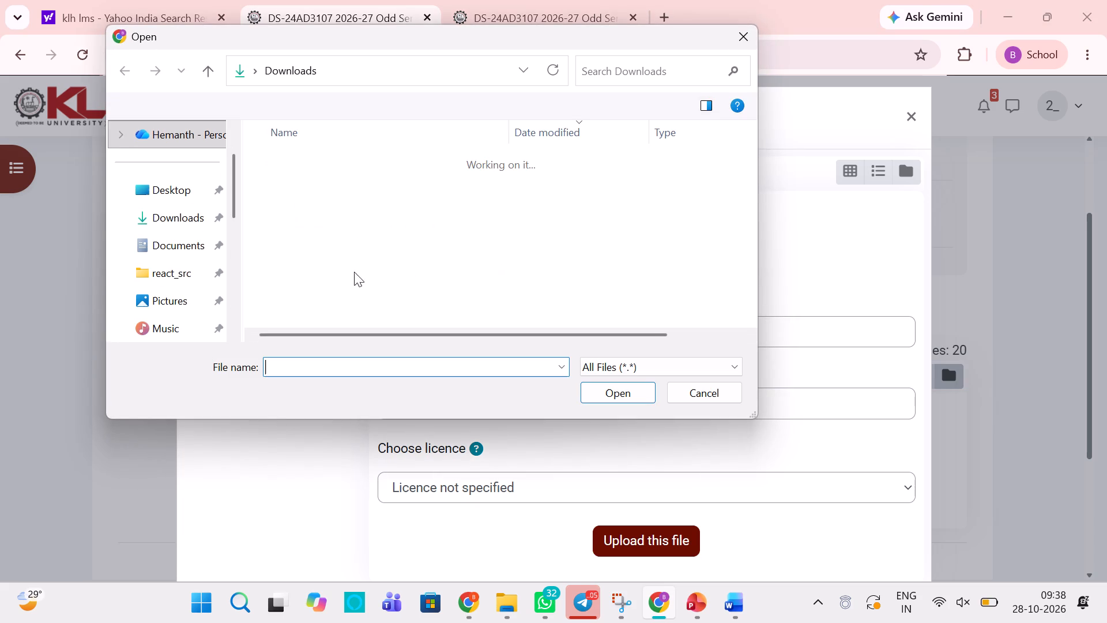
click(166, 253)
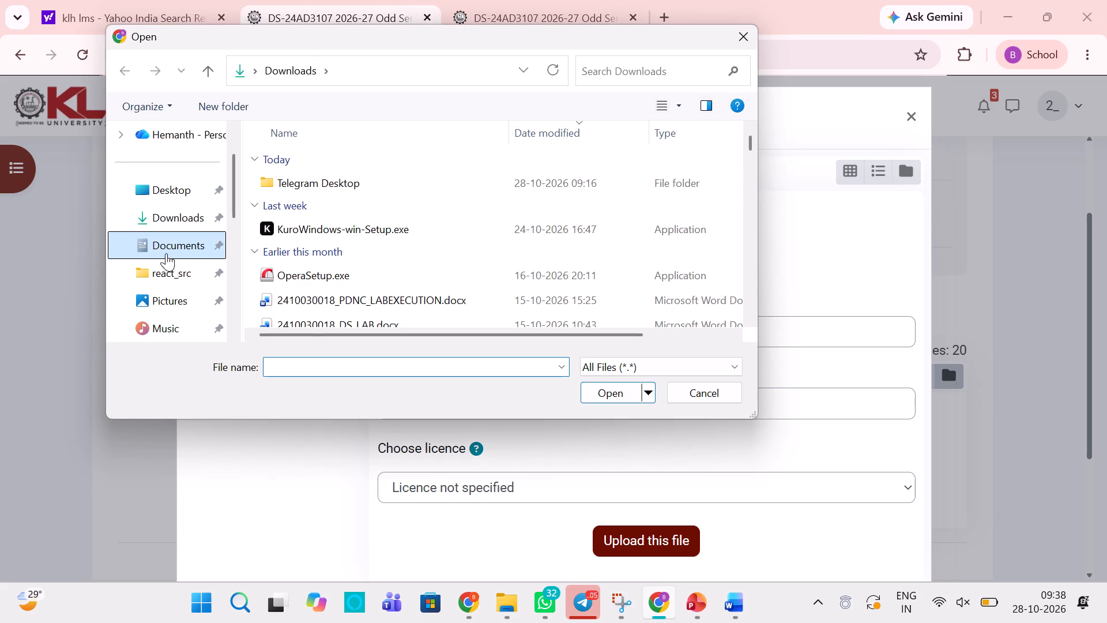
scroll(330, 262, down, 8)
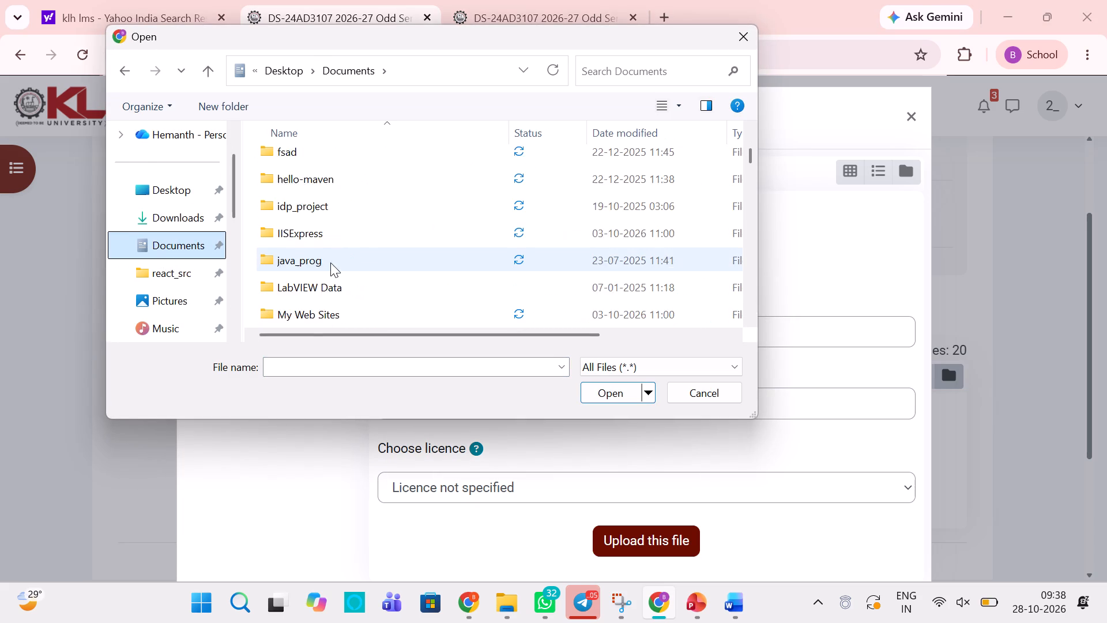
scroll(330, 262, down, 6)
scroll(330, 262, down, 17)
scroll(330, 262, up, 1)
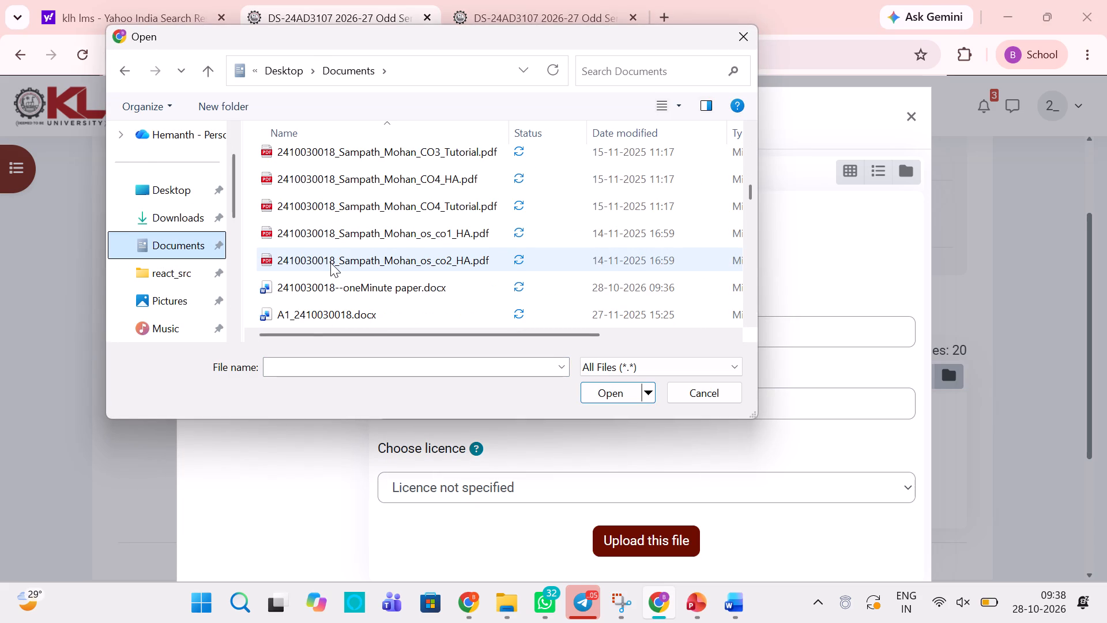
scroll(330, 262, up, 1)
scroll(362, 279, down, 1)
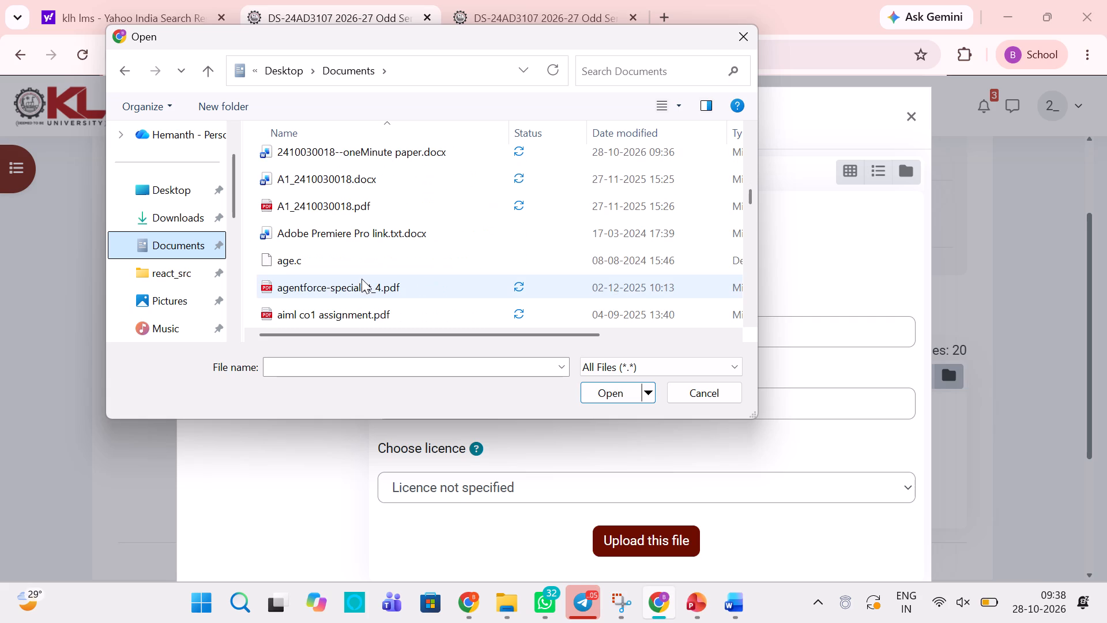
scroll(362, 279, down, 1)
click(330, 156)
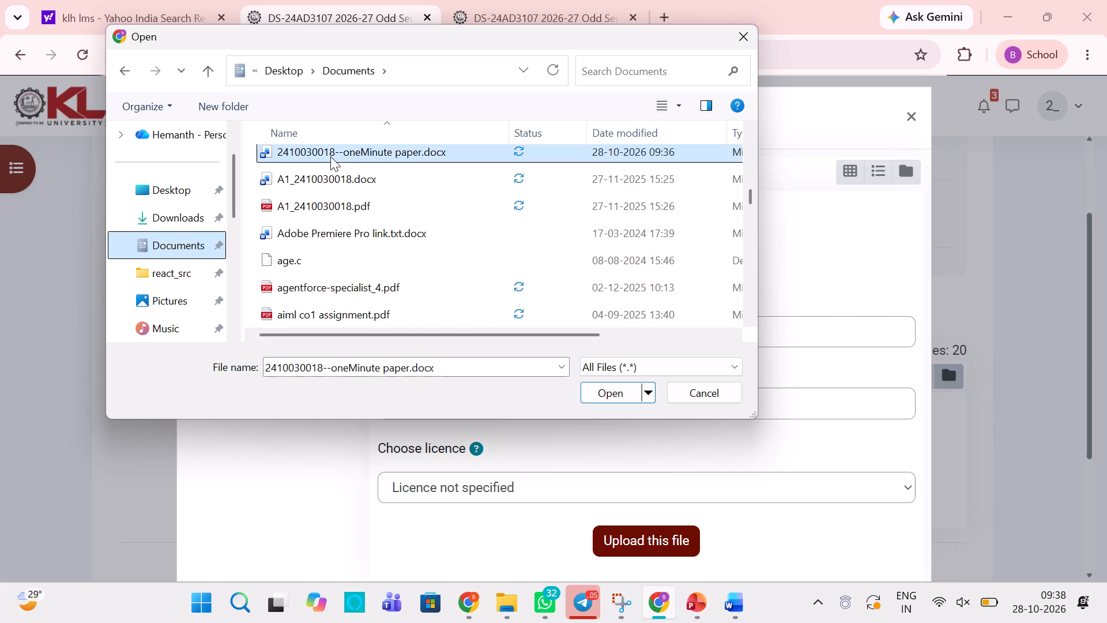
click(609, 391)
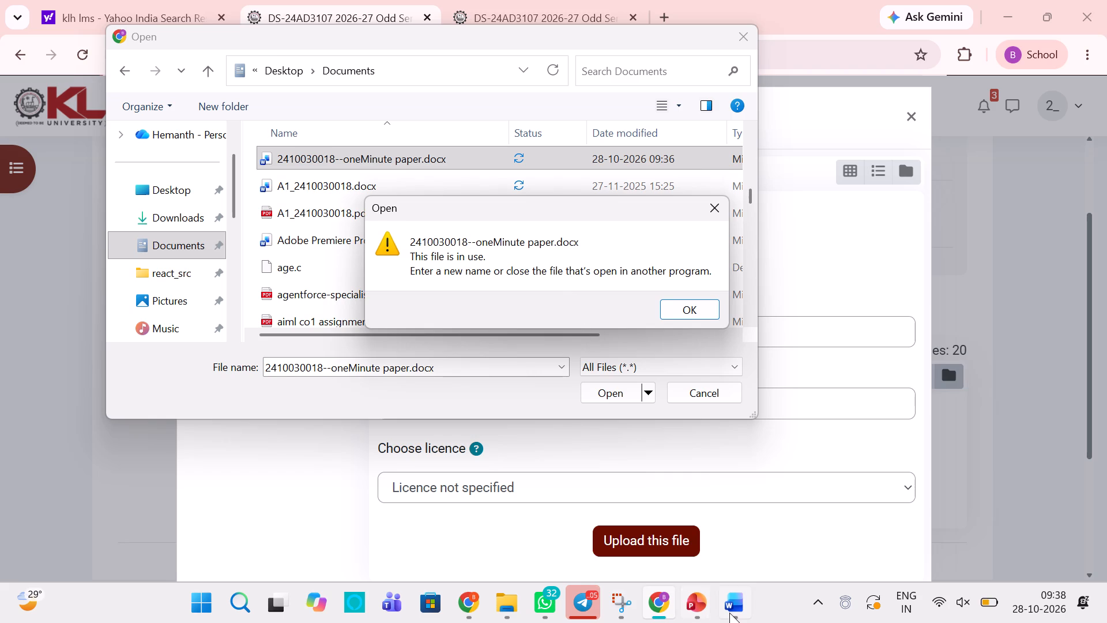
Close the one-minute paper in Word and choose the same file again as the submission attachment.
click(806, 453)
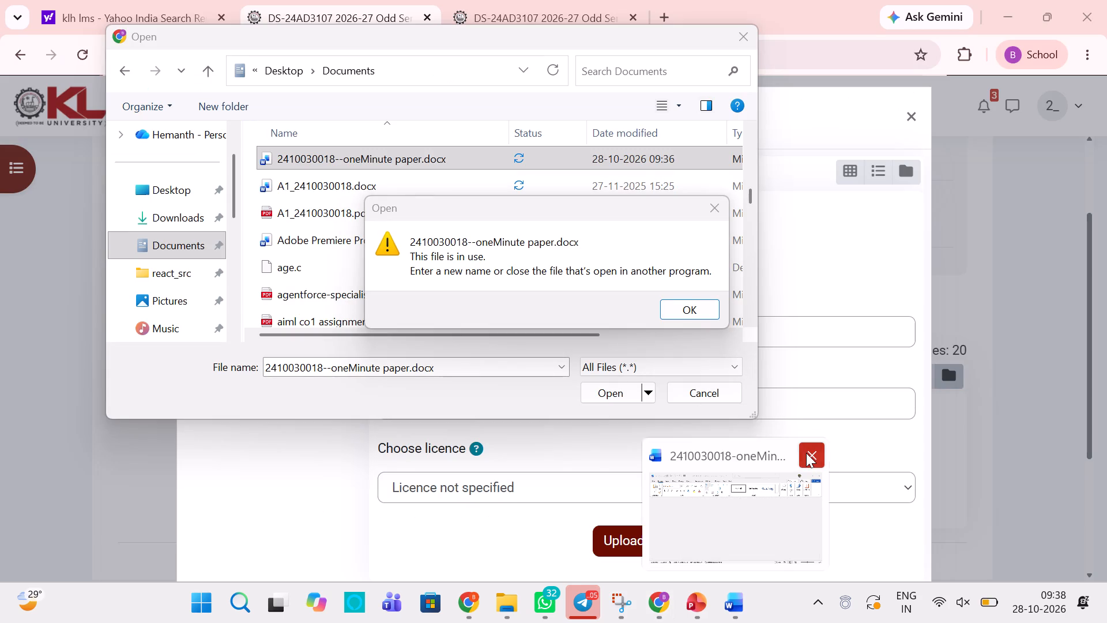
click(705, 212)
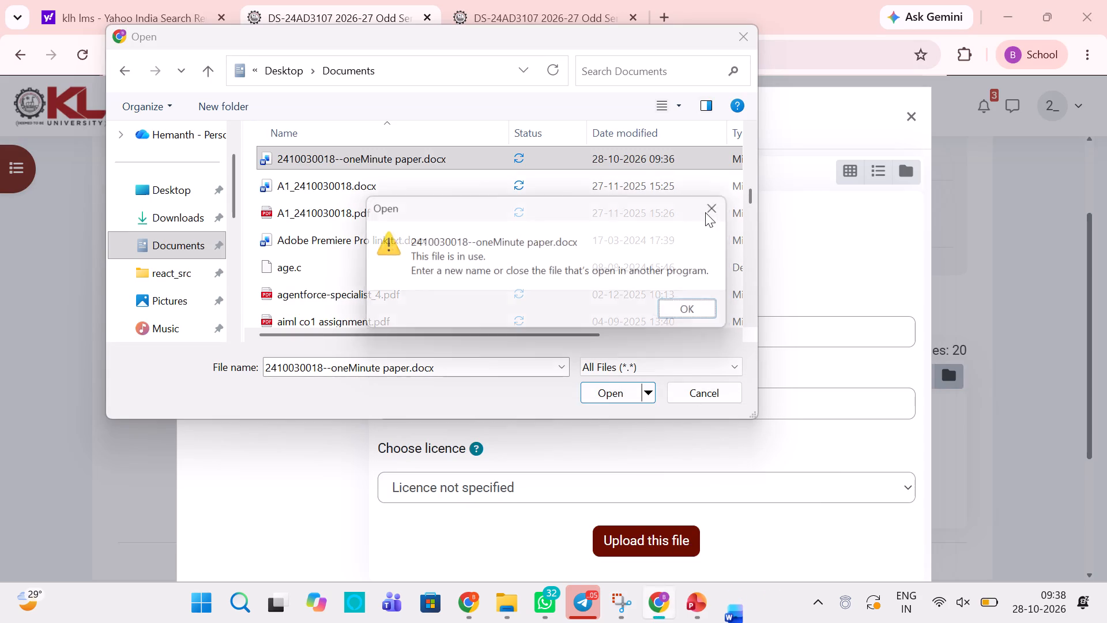
click(601, 391)
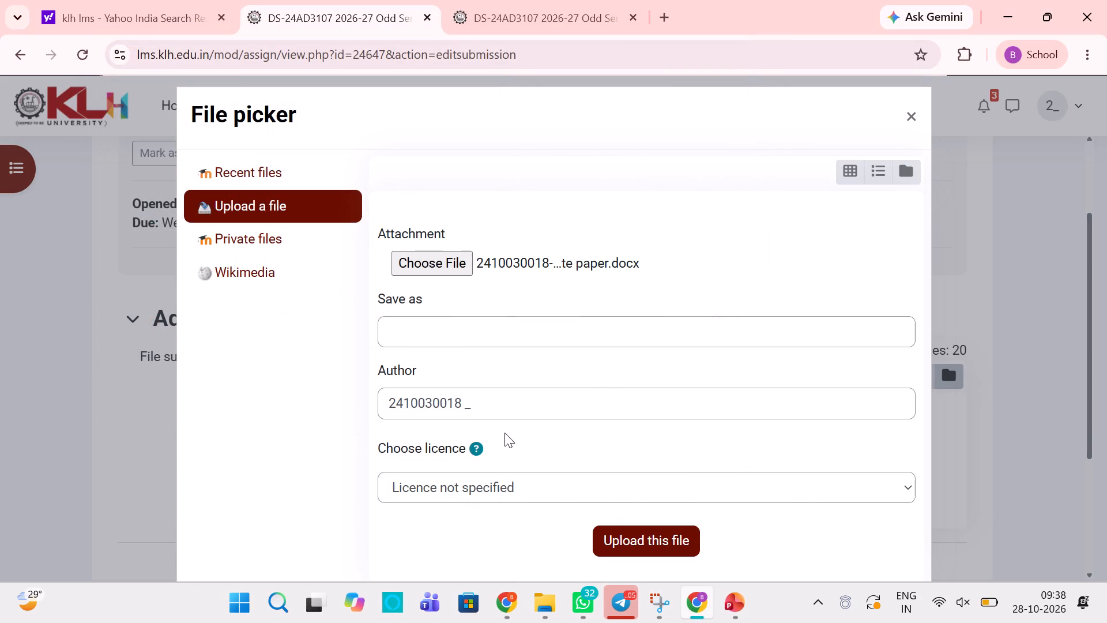
Upload the chosen Word file, save the assignment submission and check its submission status details.
click(615, 534)
scroll(559, 501, down, 2)
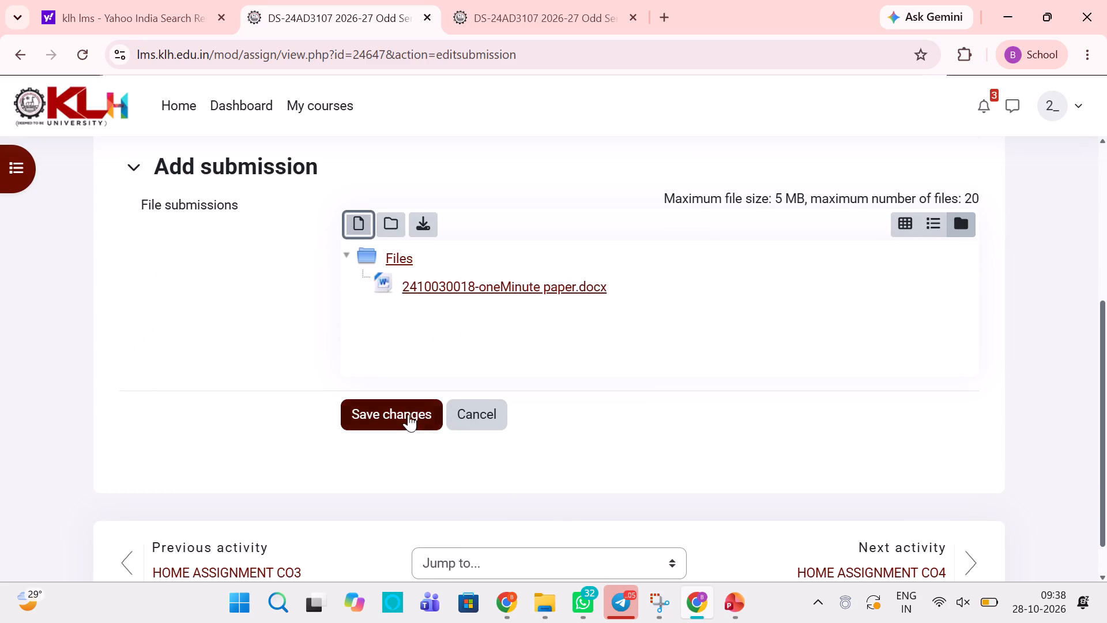
click(408, 422)
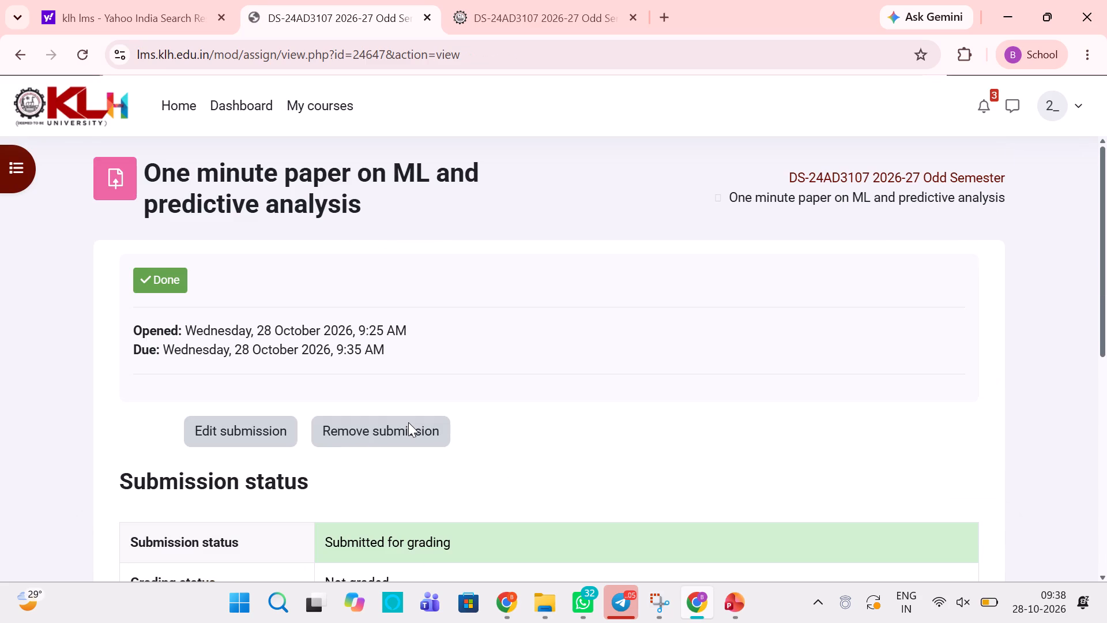
scroll(545, 445, down, 11)
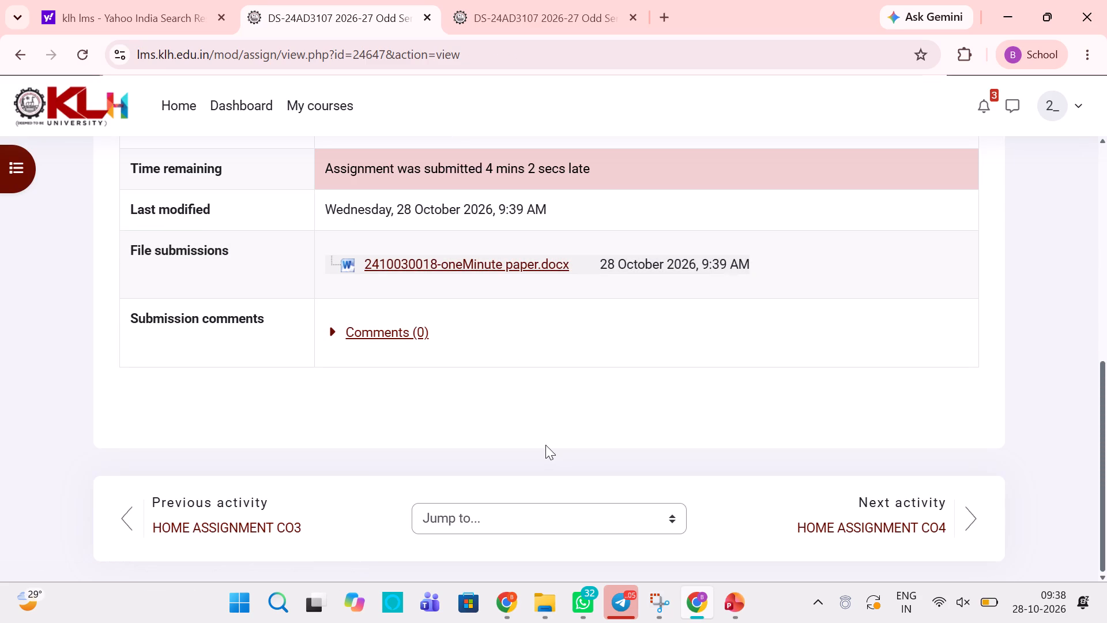
Minimise Chrome, switch to the Session_28_ML_Fundamentals_Predictive_Analytics presentation in PowerPoint and deselect the text on the "Datasets, Features, and Labels" slide.
click(1012, 15)
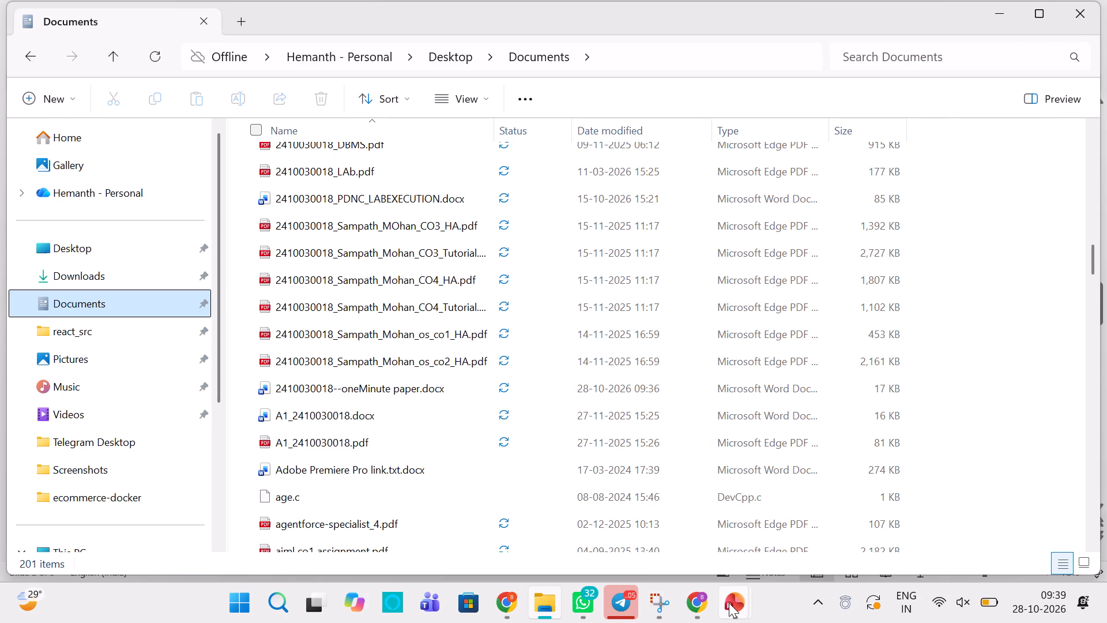
click(909, 511)
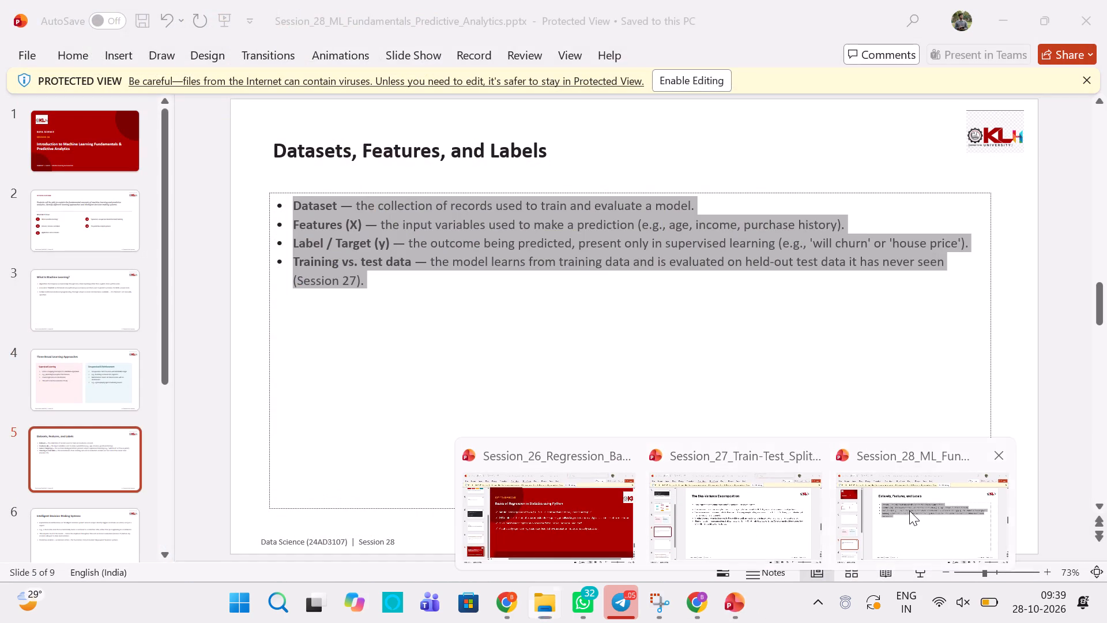
click(668, 364)
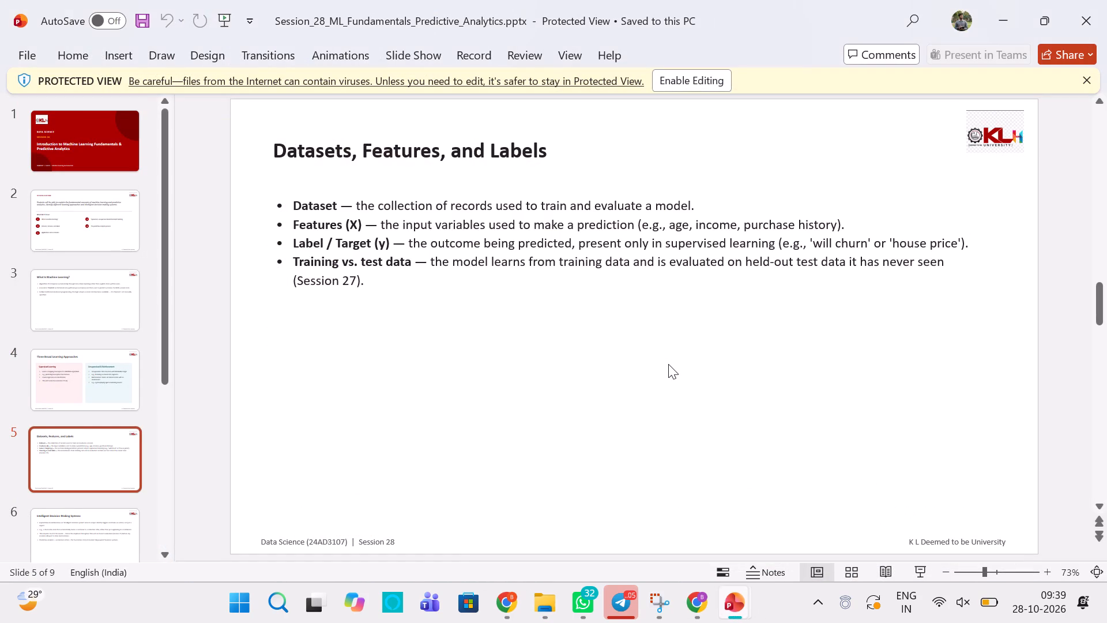
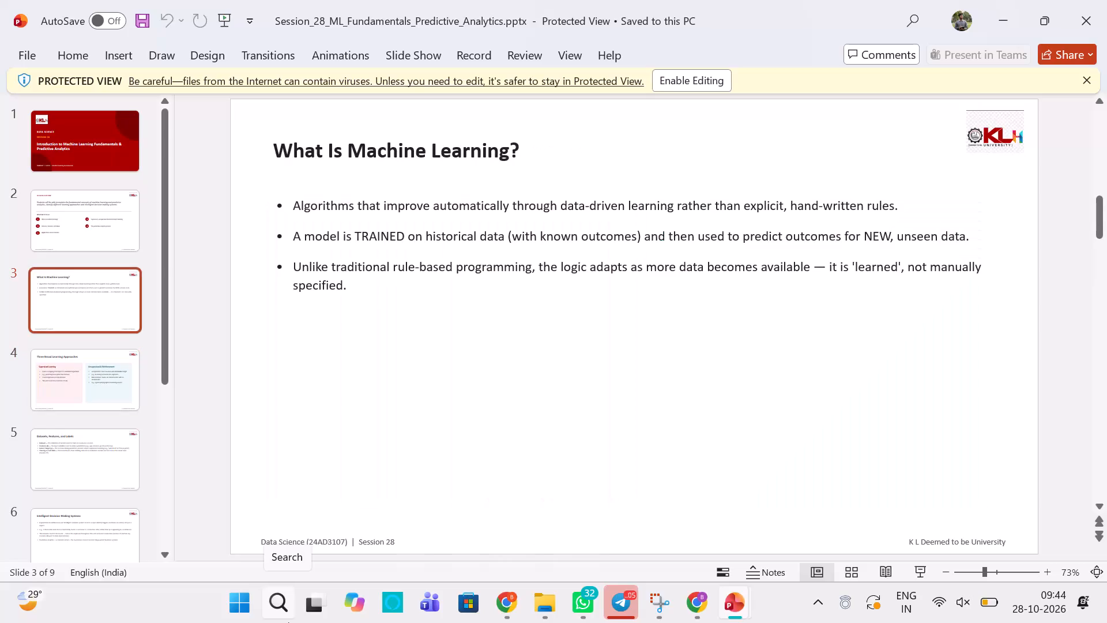
Advance from the "What Is Machine Learning?" slide to the "Three Broad Learning Approaches" slide to view it.
key(Down)
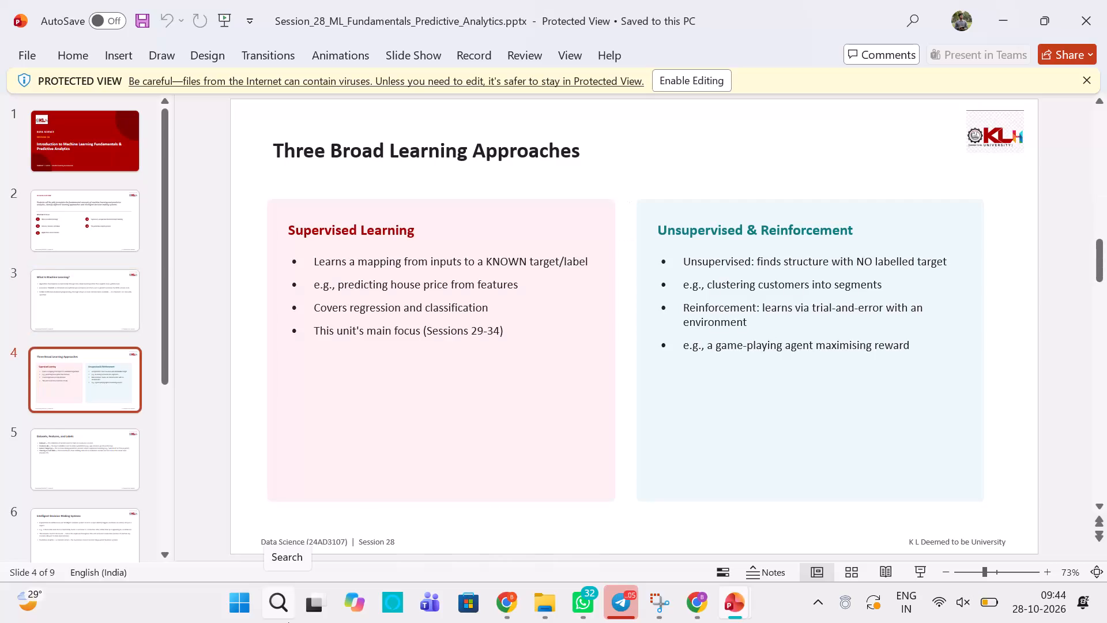
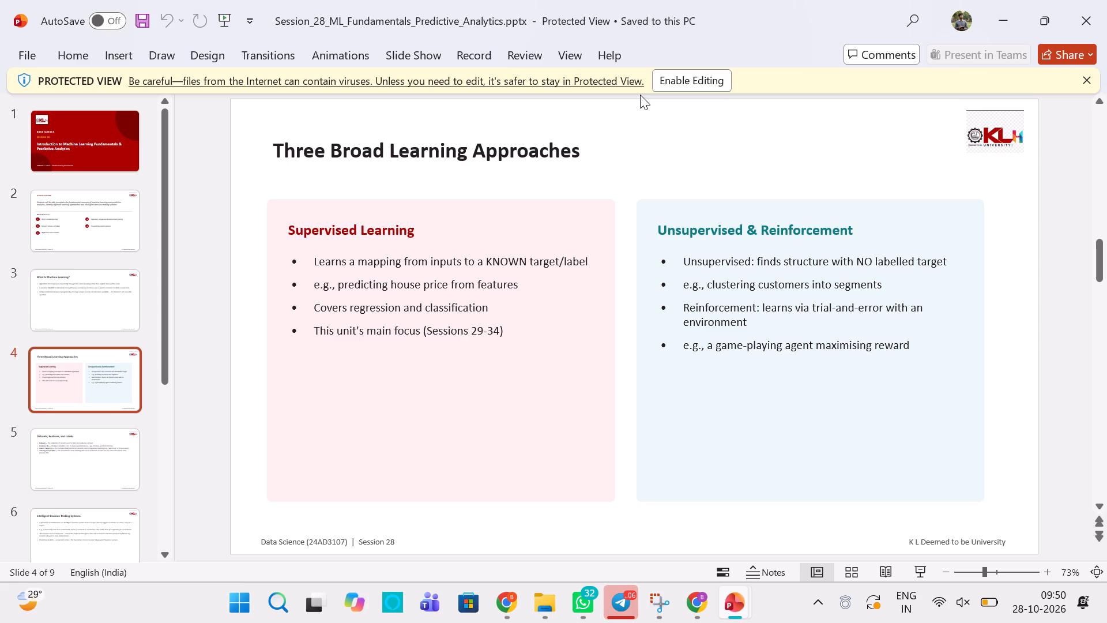
drag(640, 95, 787, 62)
key(Down)
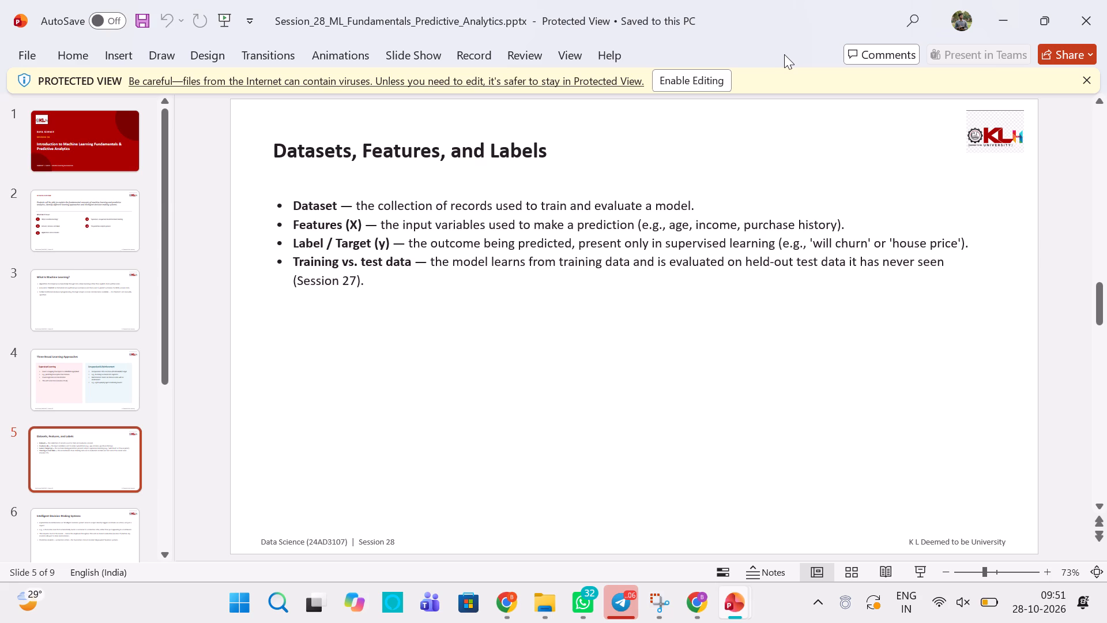
key(Down)
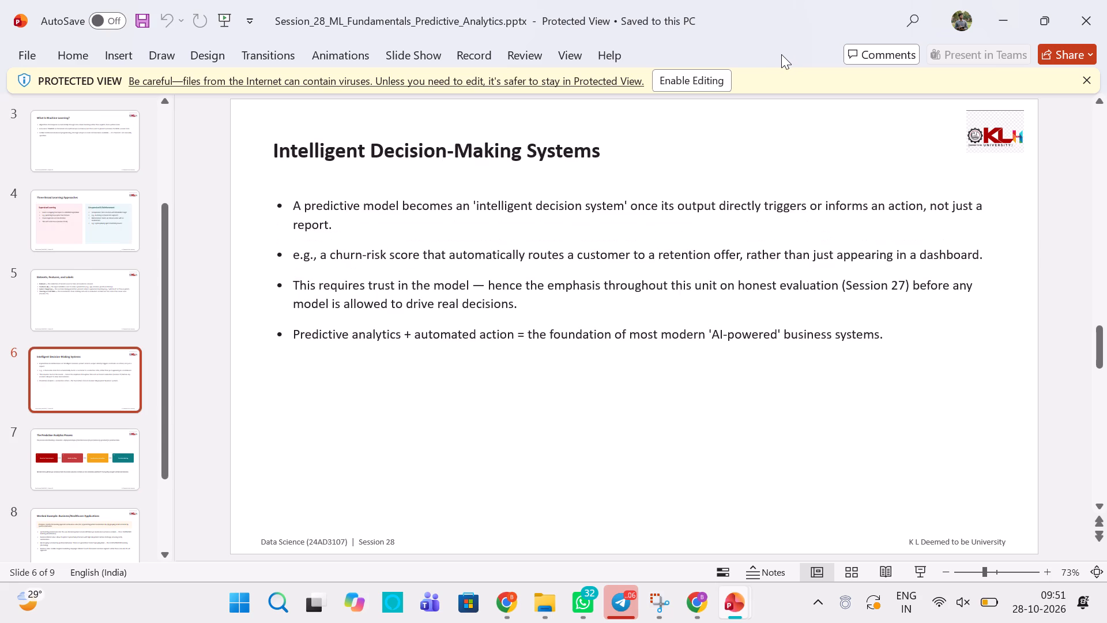
key(Down)
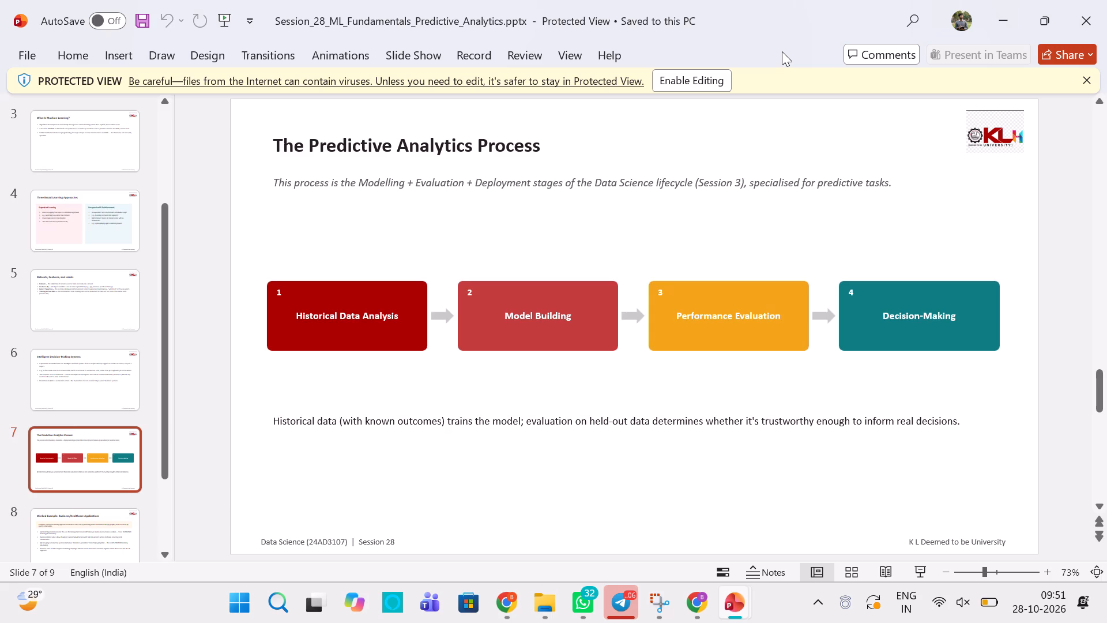
key(Down)
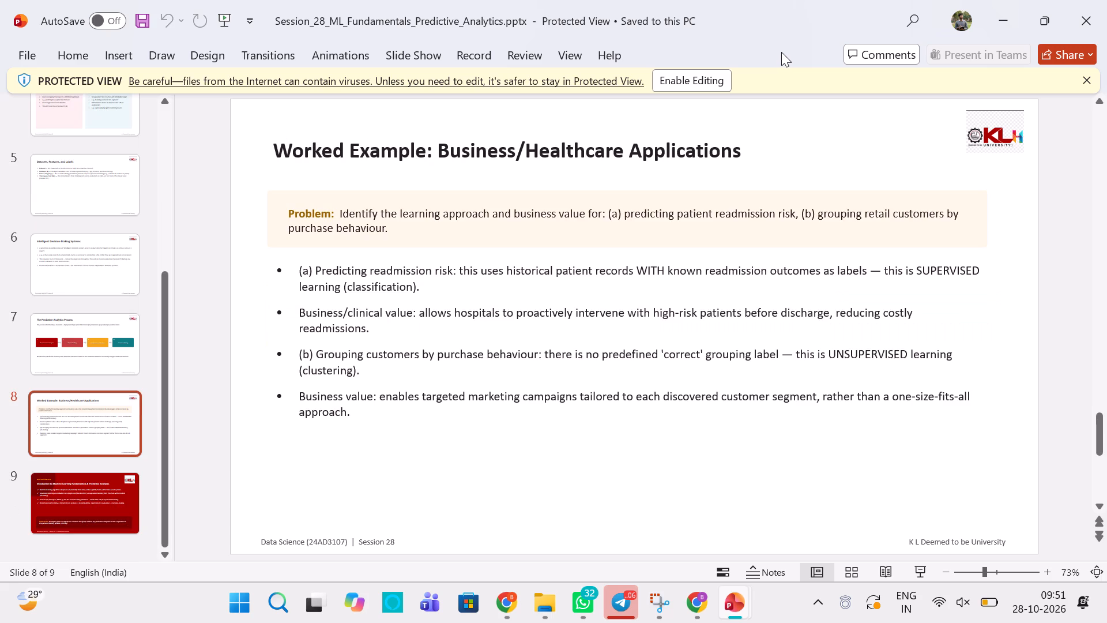
Move on to the closing Key Takeaways slide and read its summary points and Quick Recall question.
key(Down)
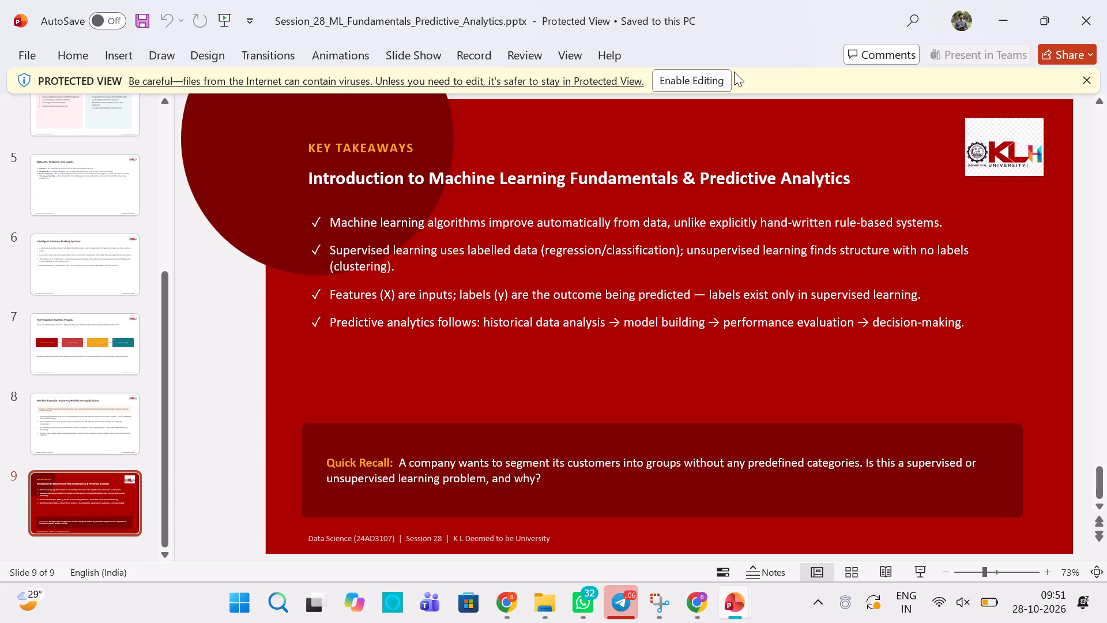
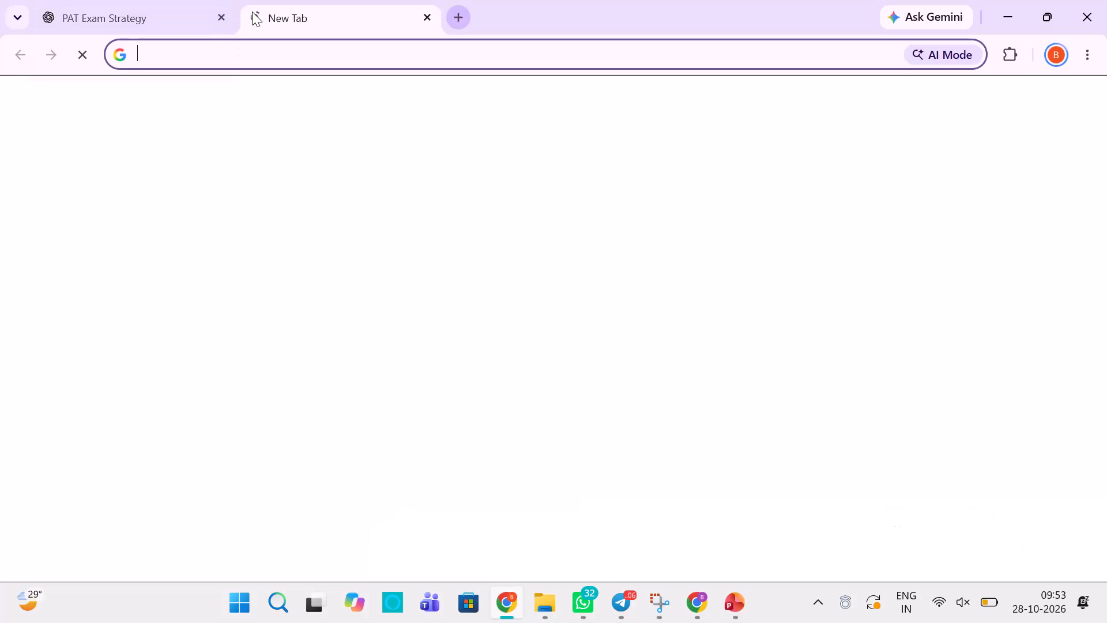
Go to Google Colab and open the recent notebook data_preparation_phase3.ipynb.
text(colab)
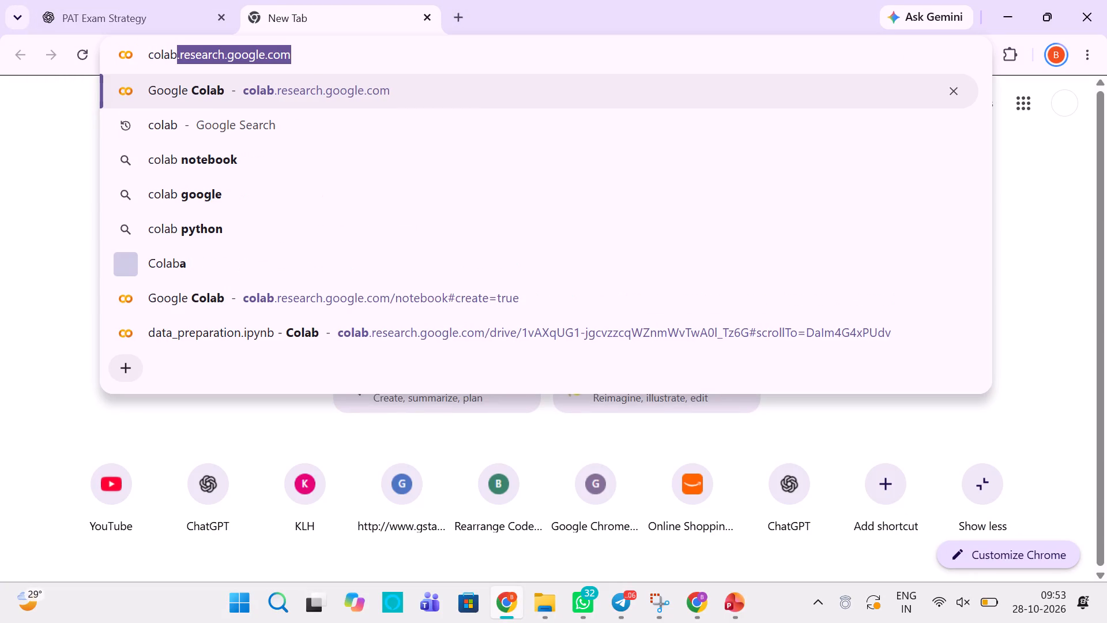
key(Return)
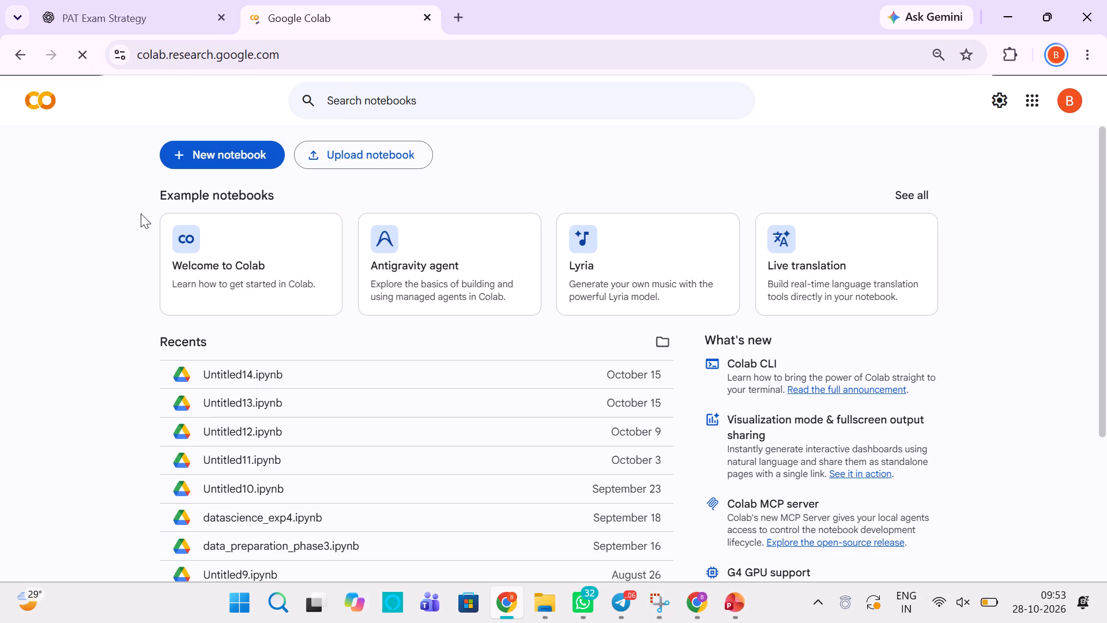
scroll(204, 359, down, 1)
scroll(247, 424, down, 1)
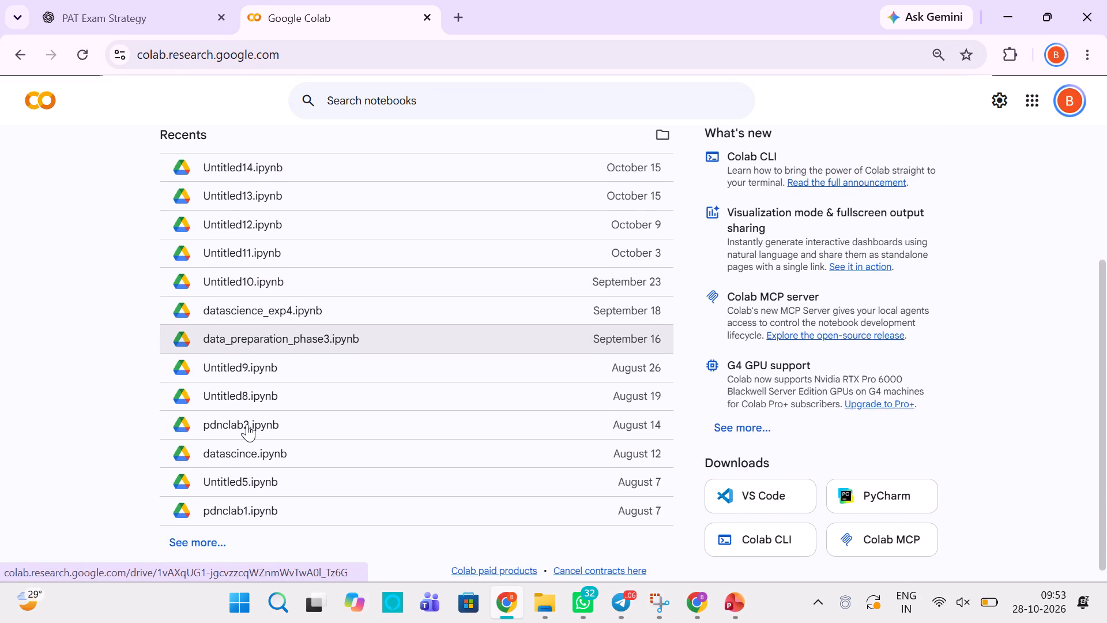
scroll(247, 424, down, 1)
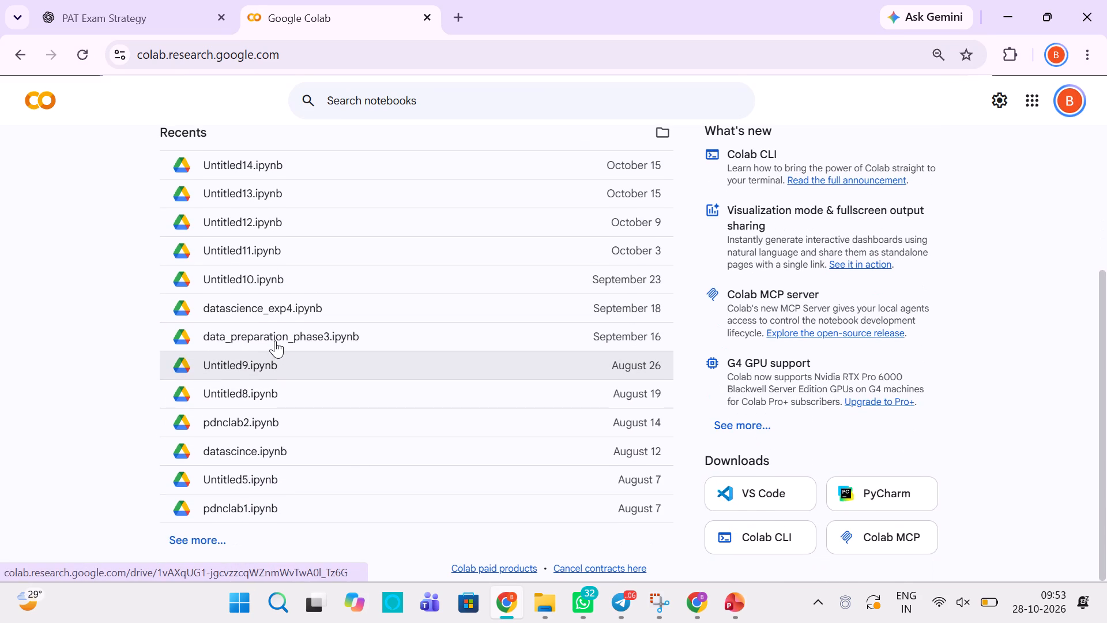
double_click(272, 340)
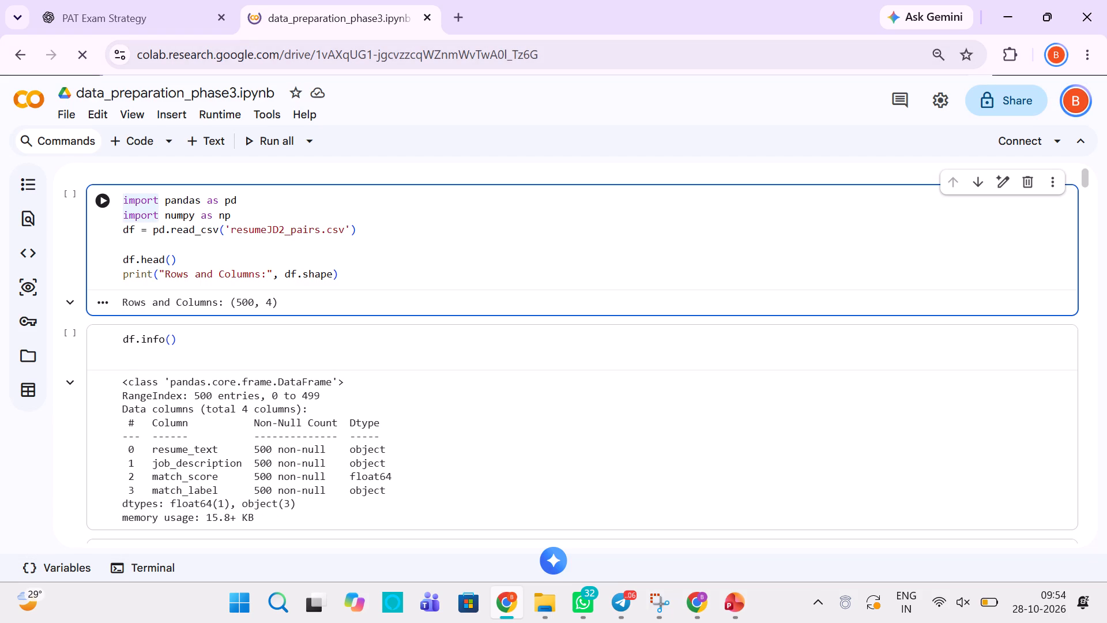
Switch to Colab and look through the data_preparation_phase3.ipynb notebook, from the resumeJD2_pairs.csv loading cell through text cleaning to skill extraction.
scroll(434, 403, down, 16)
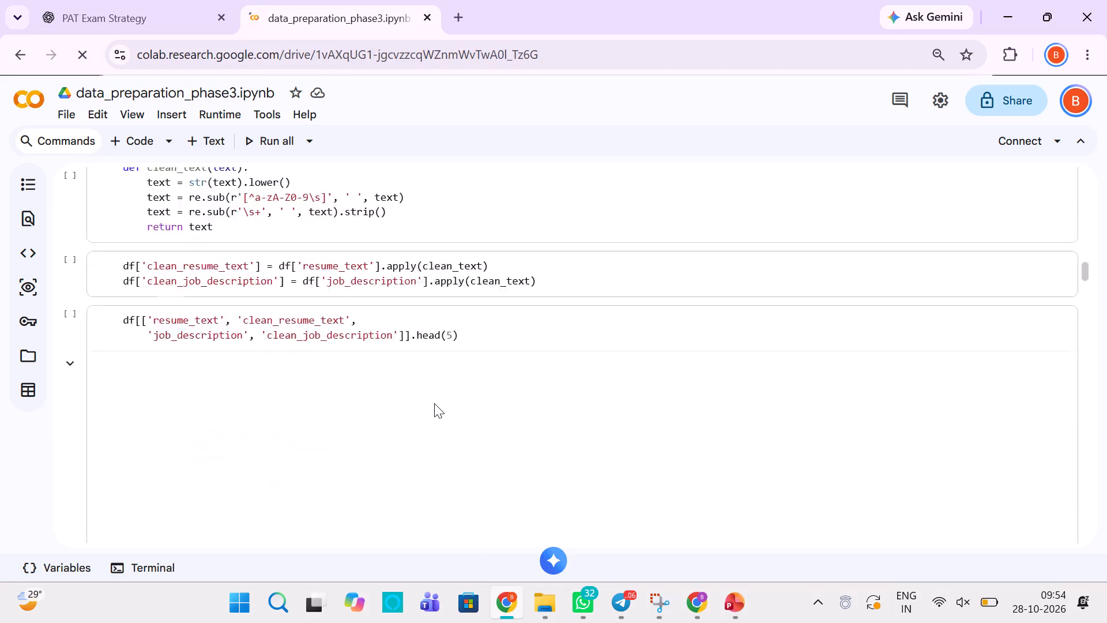
scroll(434, 403, down, 4)
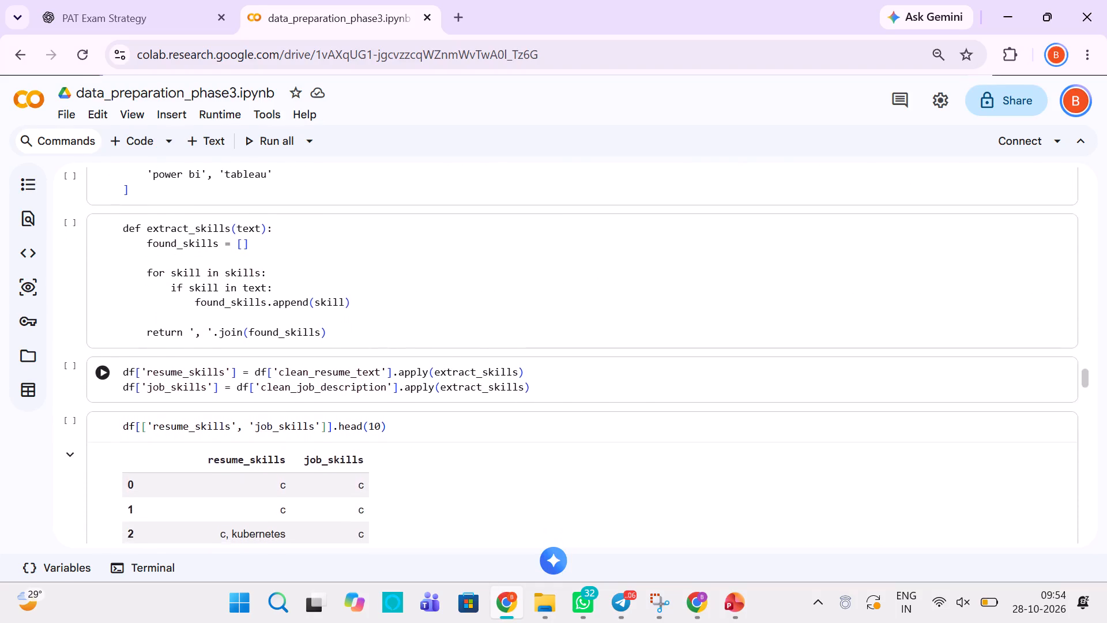